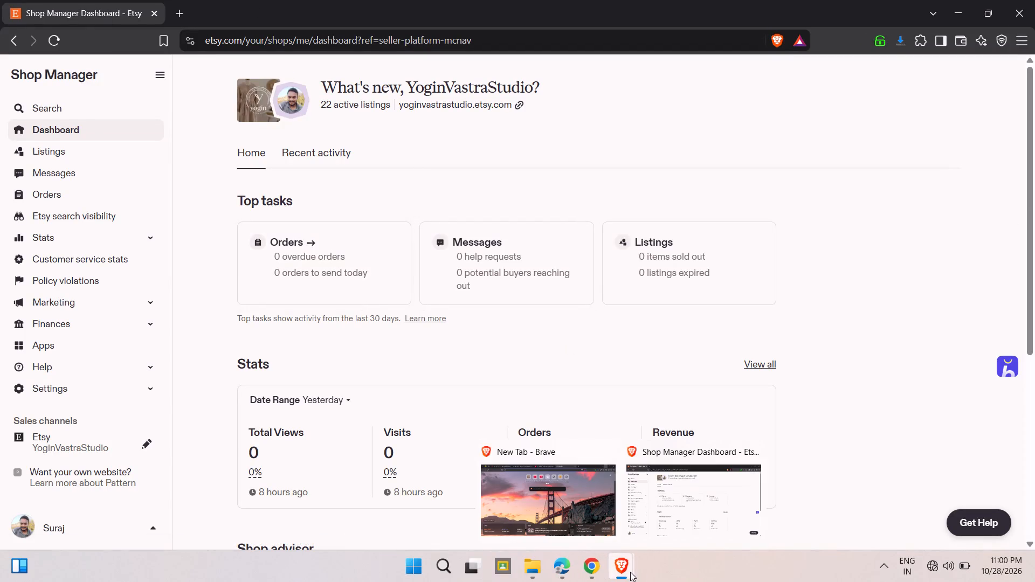
# Switch to the other Brave window and bring up the Amazon Seller Central Manage Orders page.
pyautogui.click(567, 500)
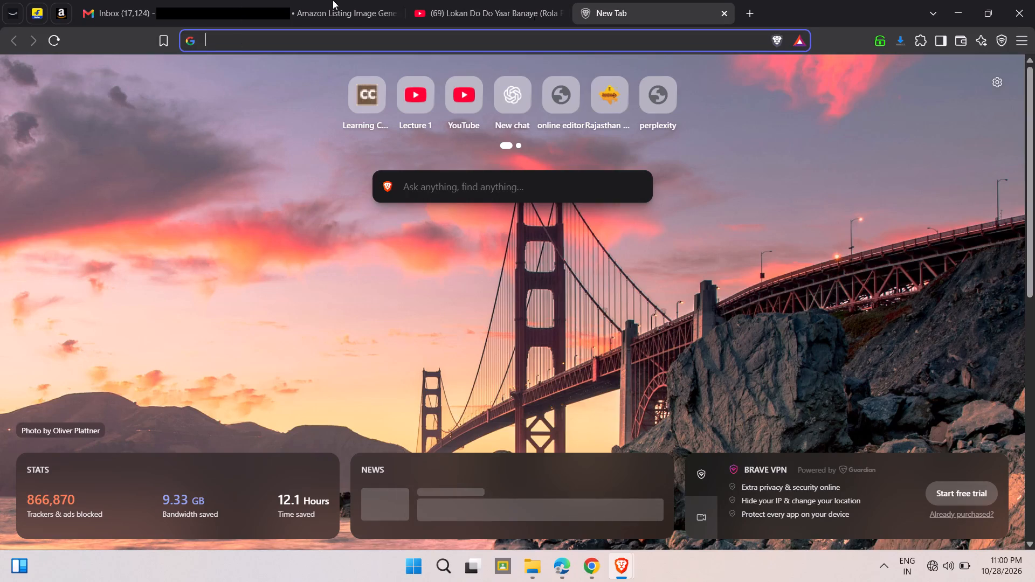
pyautogui.click(63, 12)
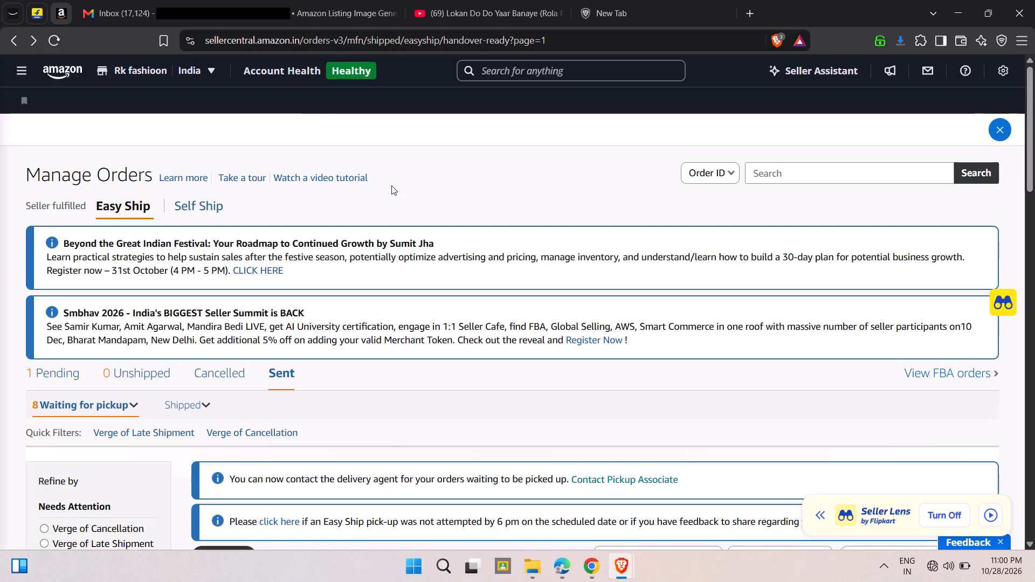
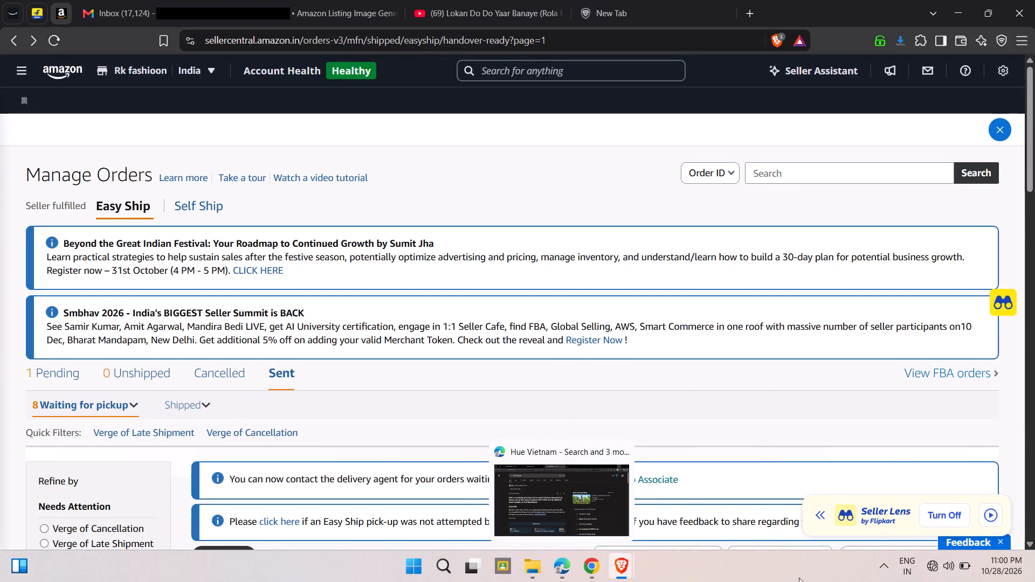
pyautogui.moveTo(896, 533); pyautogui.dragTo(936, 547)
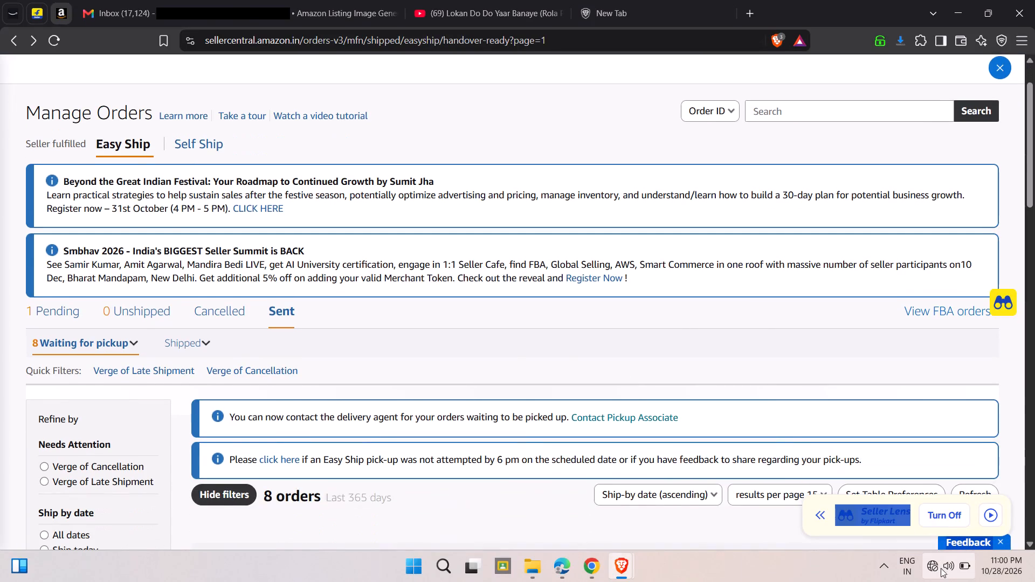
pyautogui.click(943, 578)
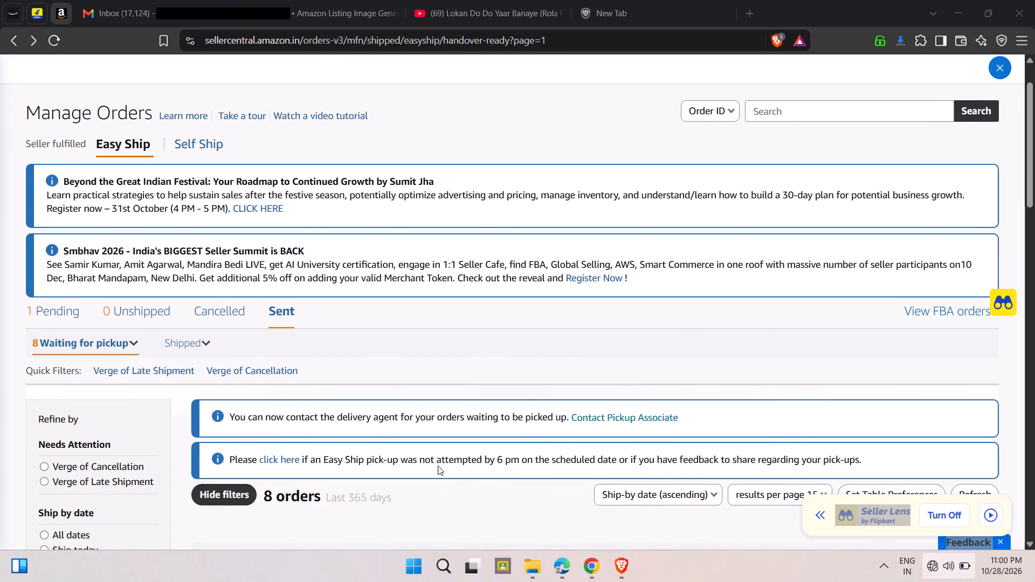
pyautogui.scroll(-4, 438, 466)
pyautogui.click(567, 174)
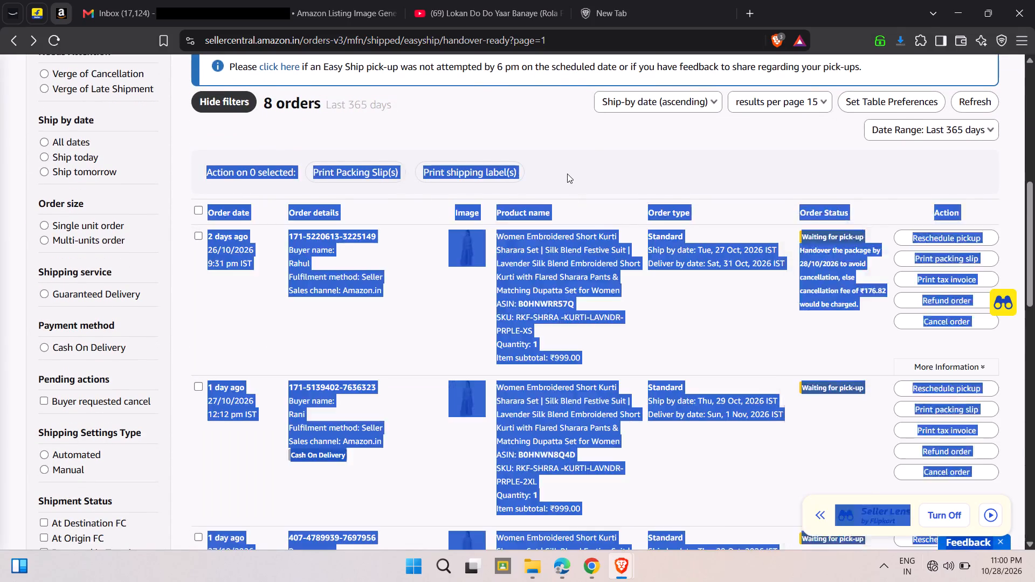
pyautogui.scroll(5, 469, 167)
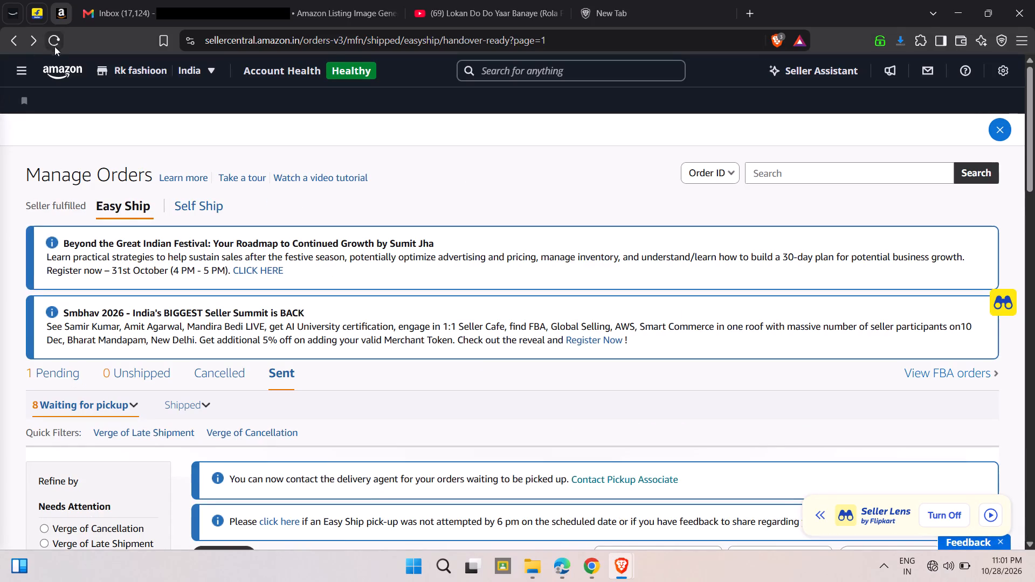
# Reload the Manage Orders page and dismiss the Easy Ship introduction and Bulk Label Printing messages.
pyautogui.click(58, 43)
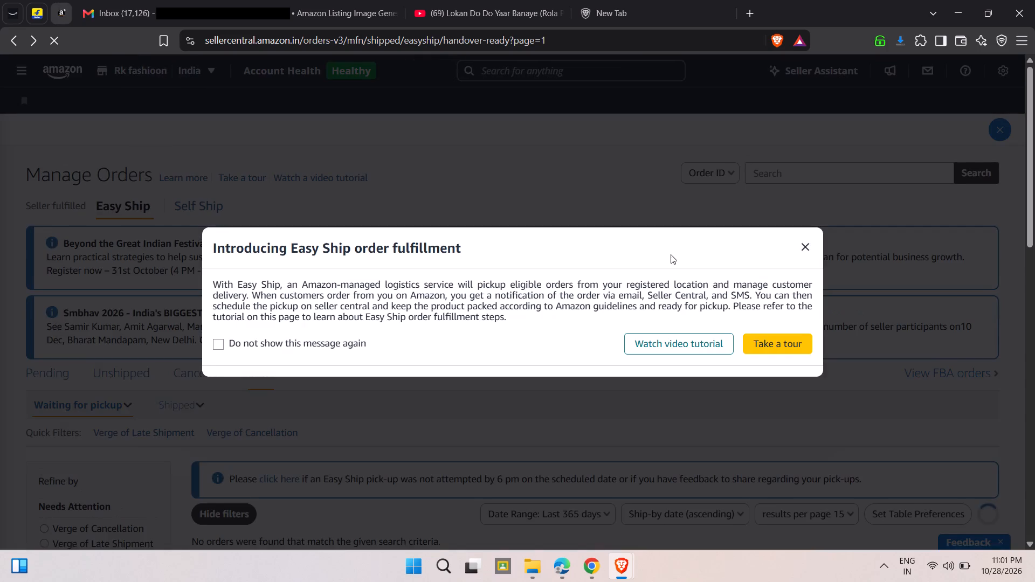
pyautogui.click(807, 244)
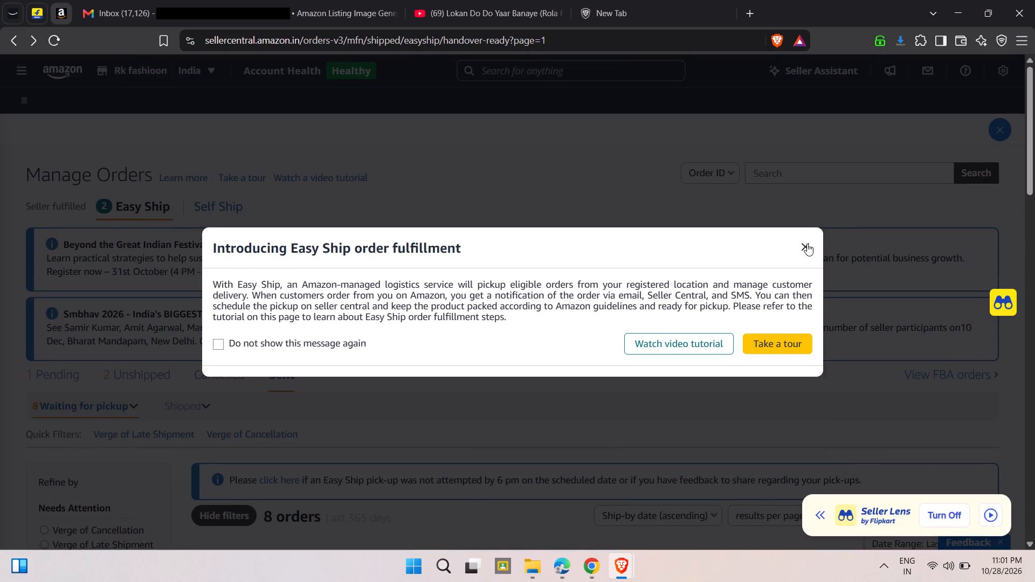
pyautogui.scroll(-5, 382, 338)
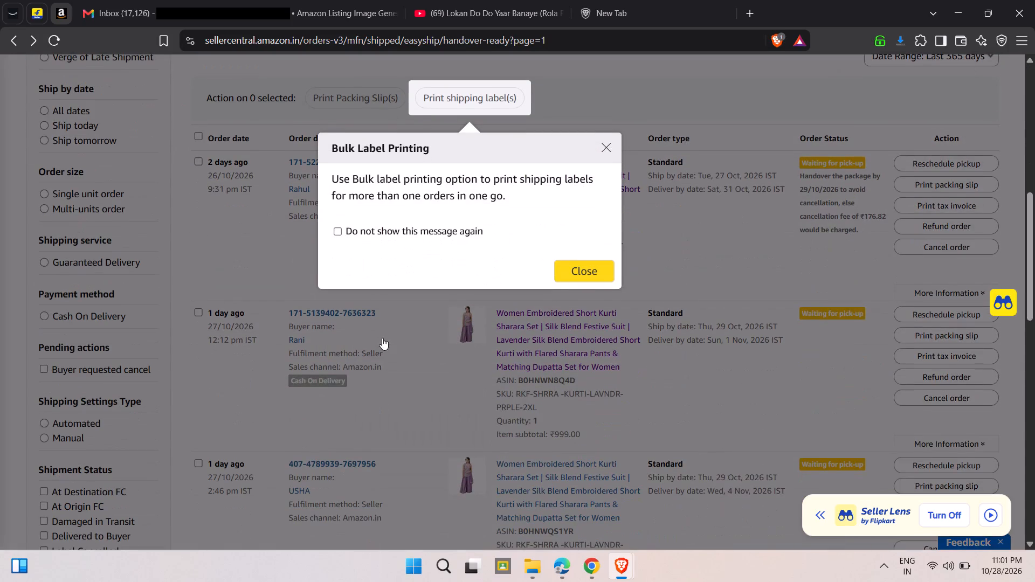
pyautogui.click(603, 158)
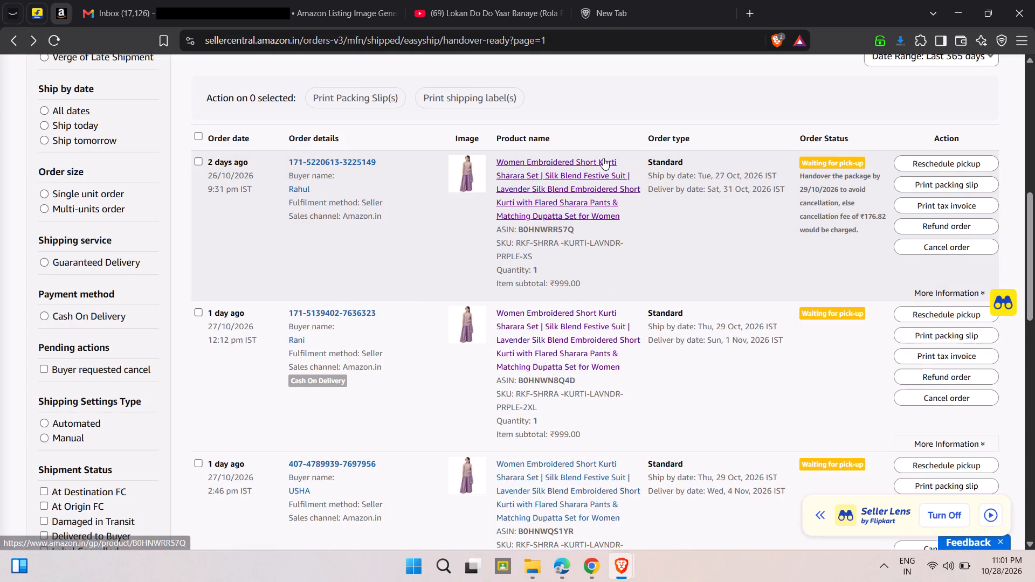
# View the Unshipped Easy Ship orders and dismiss the Bulk Scheduling message.
pyautogui.scroll(4, 16, 245)
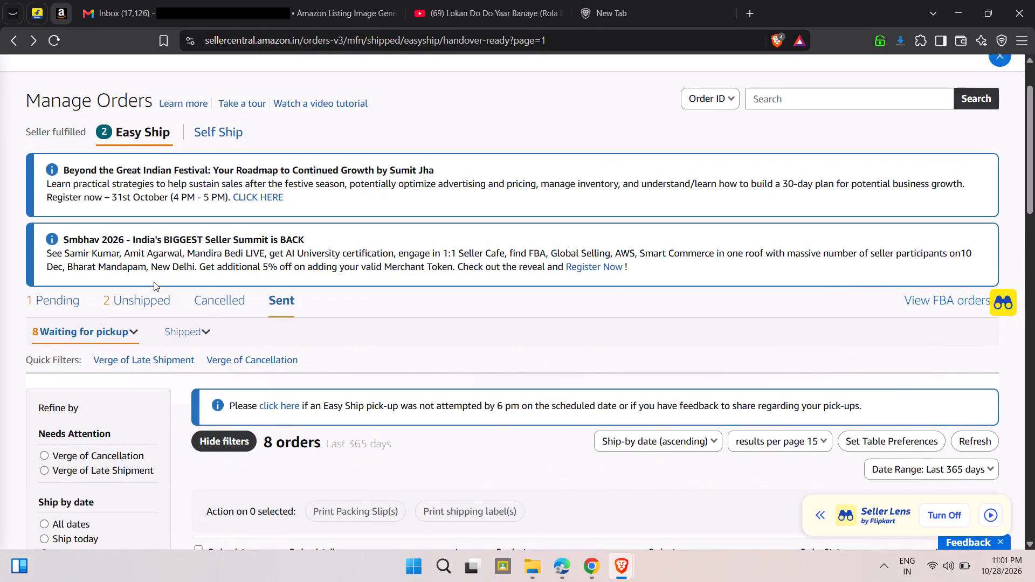
pyautogui.click(158, 302)
pyautogui.scroll(-2, 334, 355)
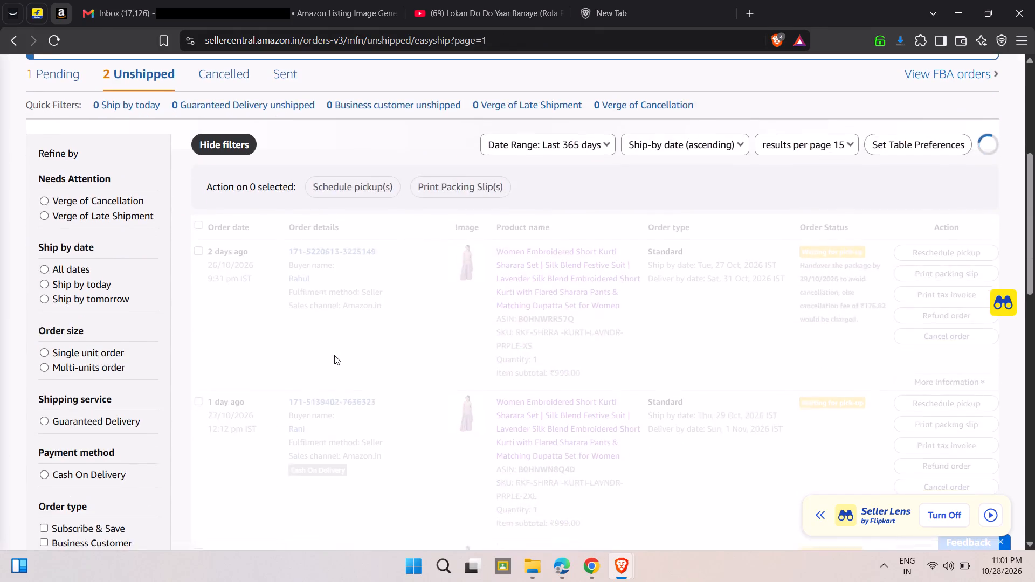
pyautogui.scroll(-2, 334, 355)
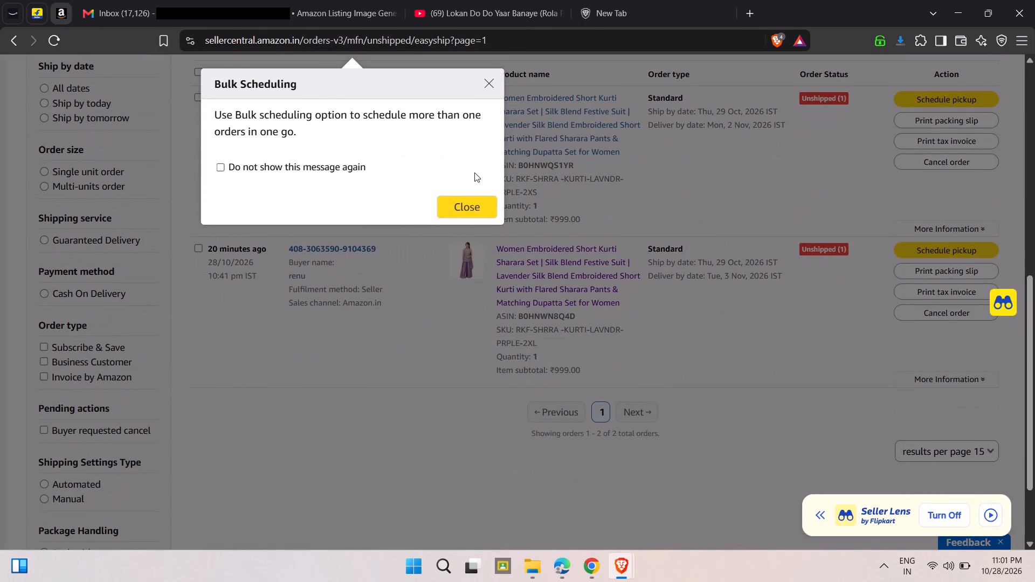
pyautogui.click(488, 78)
# Go to the Manage products page of Seller Central.
pyautogui.scroll(4, 465, 181)
pyautogui.scroll(3, 25, 124)
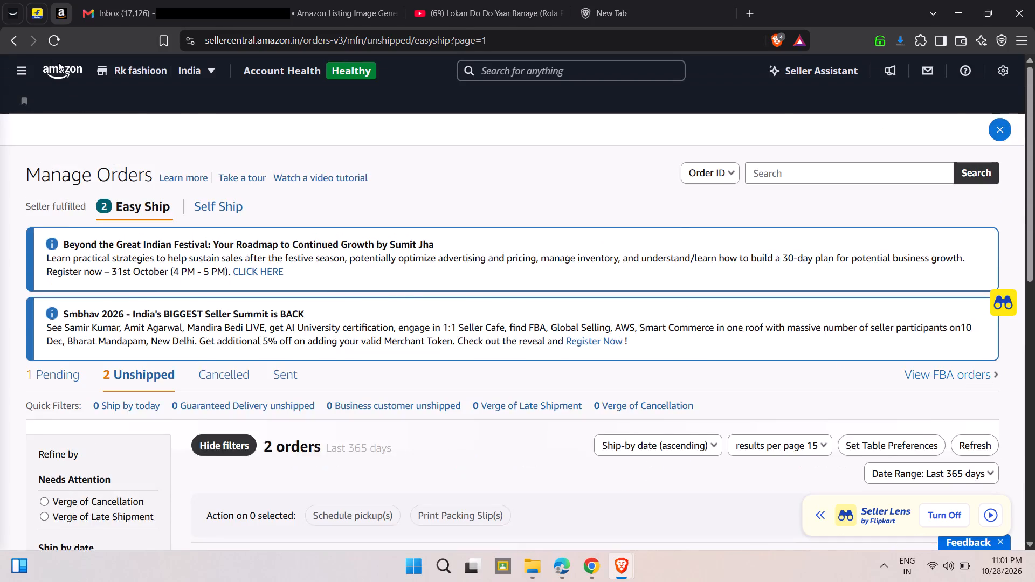
pyautogui.click(24, 66)
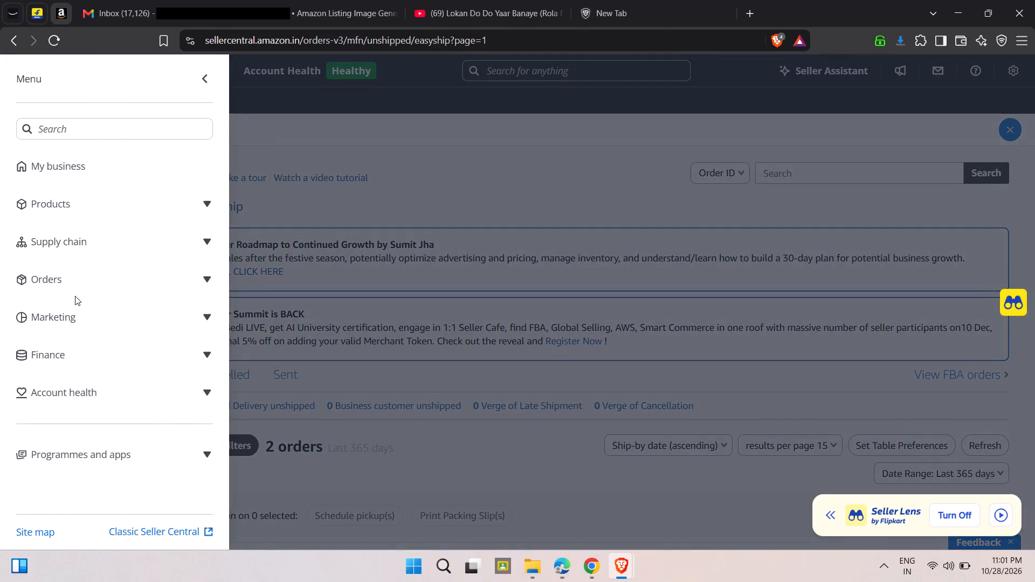
pyautogui.click(72, 207)
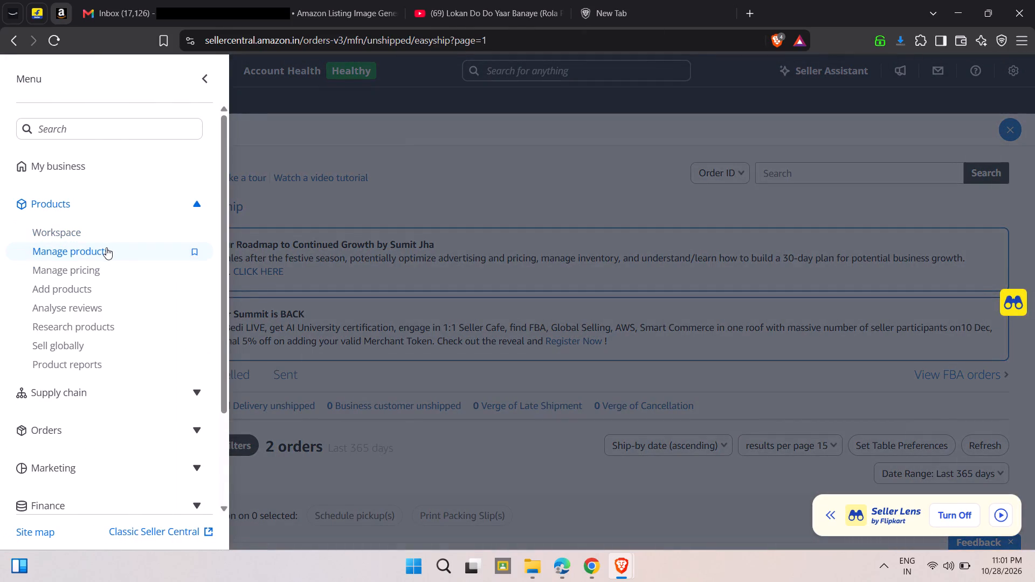
pyautogui.click(106, 247)
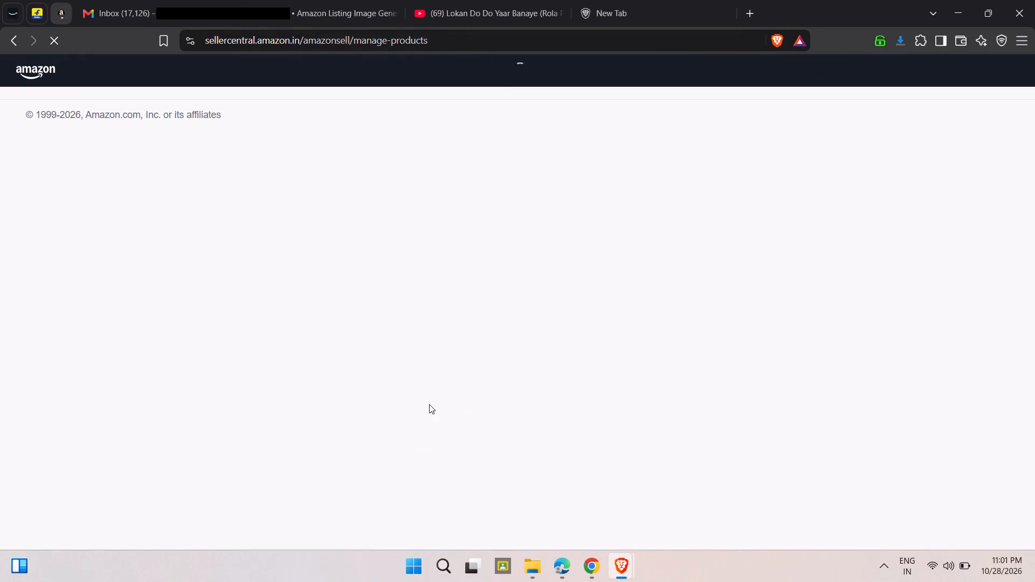
# Expand the variations of the Women Embroidered Short Kurti Sharara Set listing in the product list.
pyautogui.scroll(-1, 420, 390)
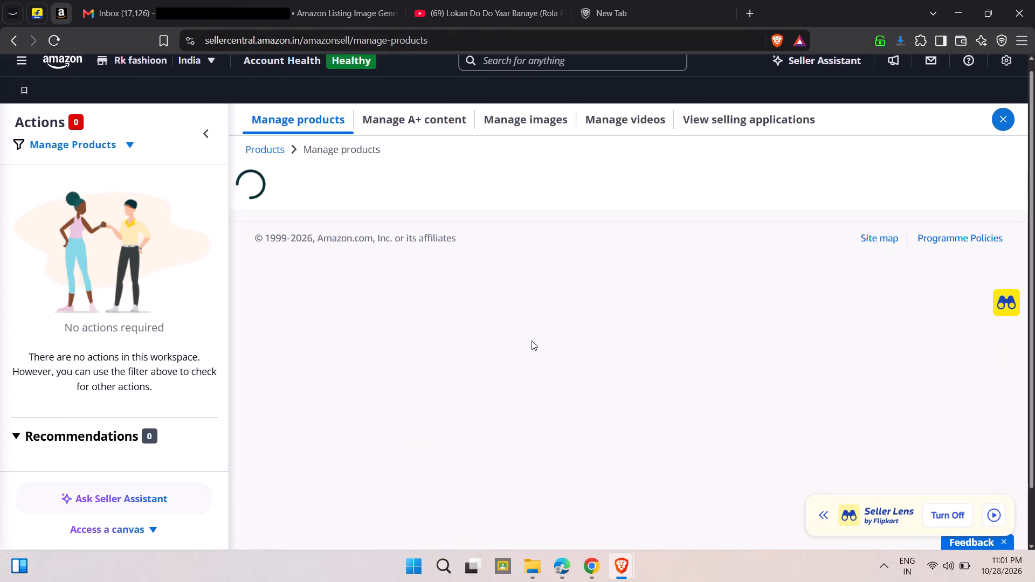
pyautogui.scroll(-2, 527, 337)
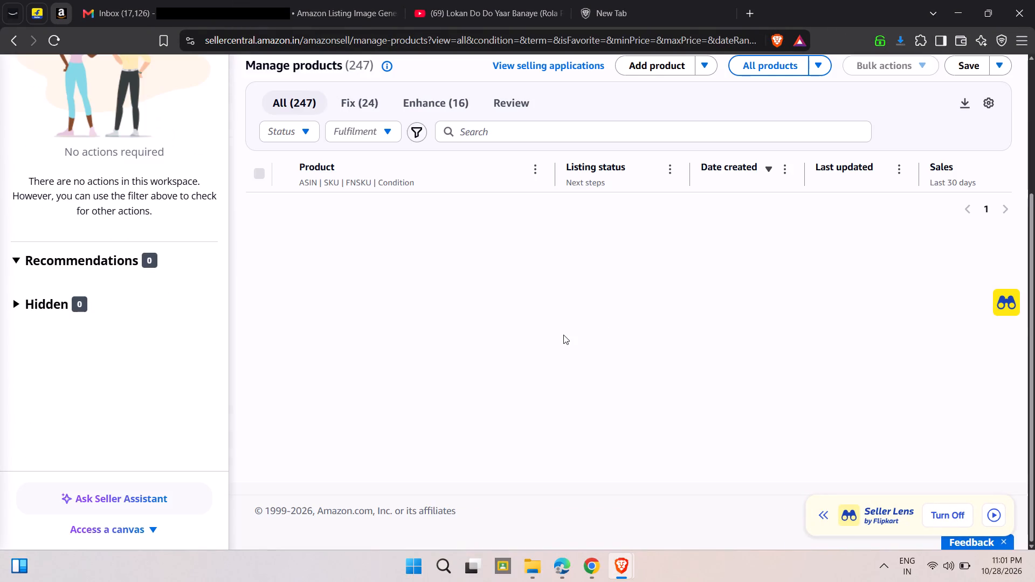
pyautogui.scroll(-1, 563, 335)
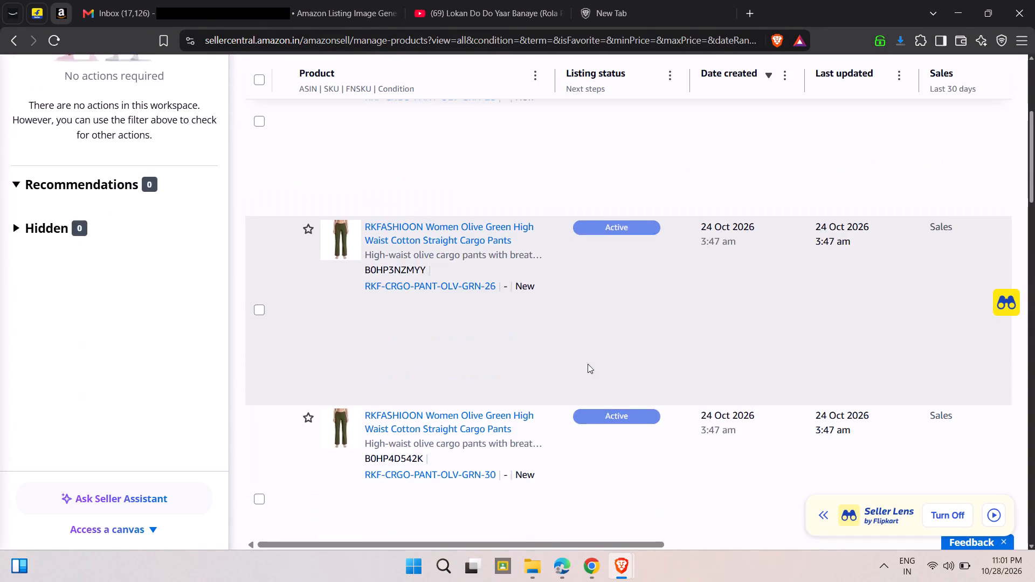
pyautogui.scroll(2, 544, 366)
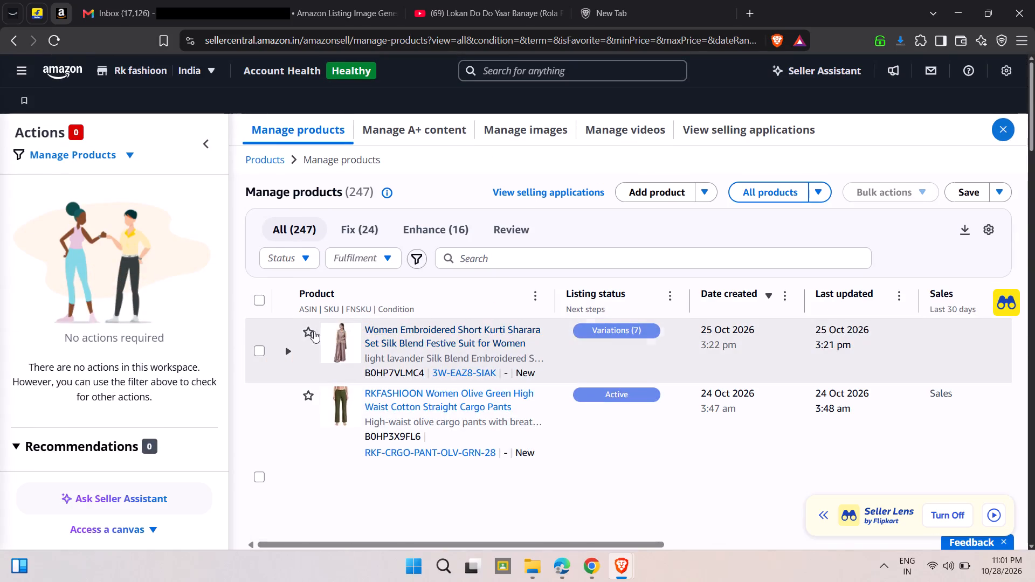
pyautogui.click(286, 350)
# Examine the variation rows of the light lavender Kurti Sharara Set, checking their ASINs, SKUs and listing status.
pyautogui.scroll(-1, 453, 364)
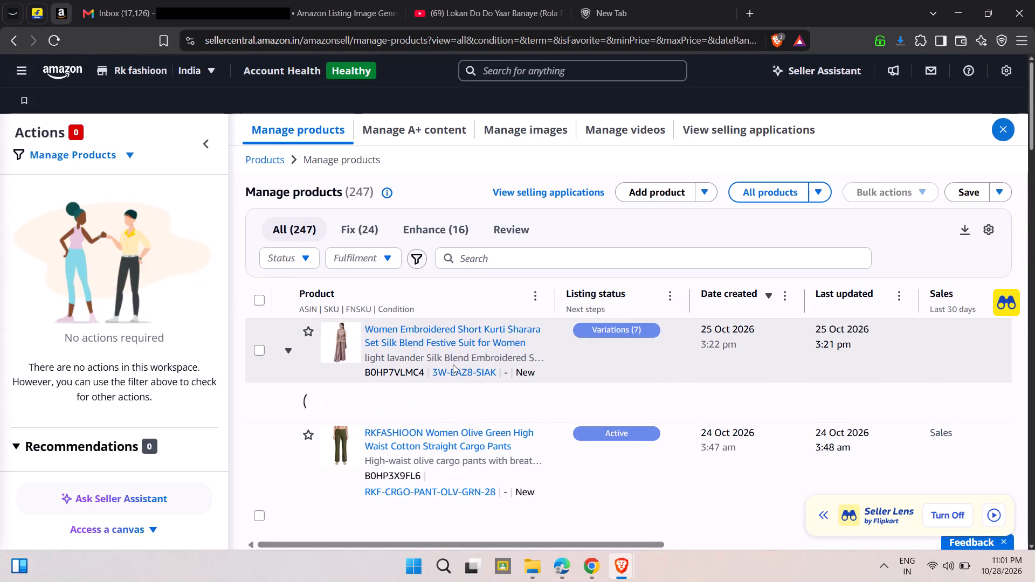
pyautogui.scroll(-1, 453, 364)
pyautogui.scroll(-1, 502, 392)
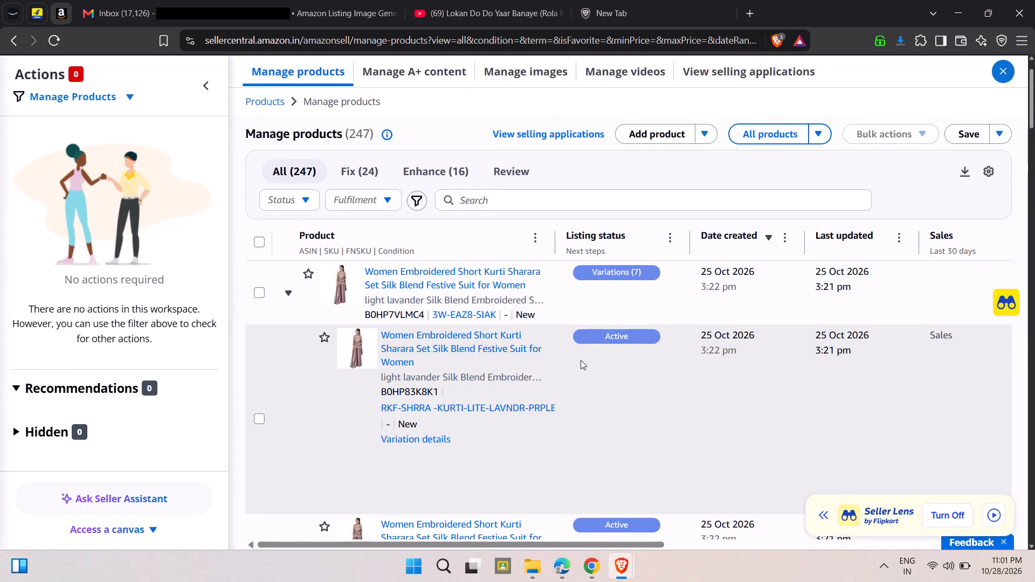
pyautogui.scroll(-2, 581, 360)
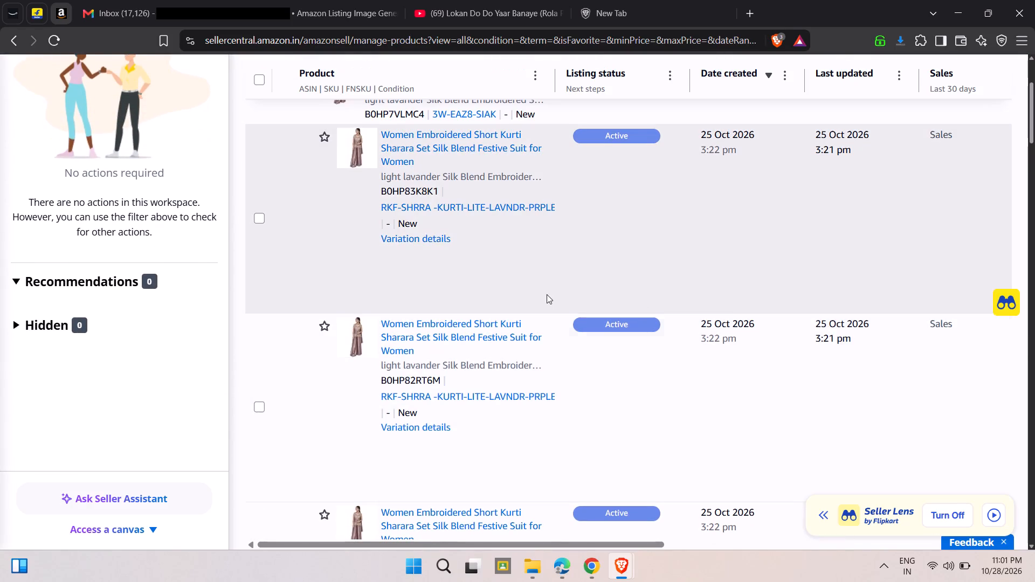
pyautogui.scroll(-1, 419, 231)
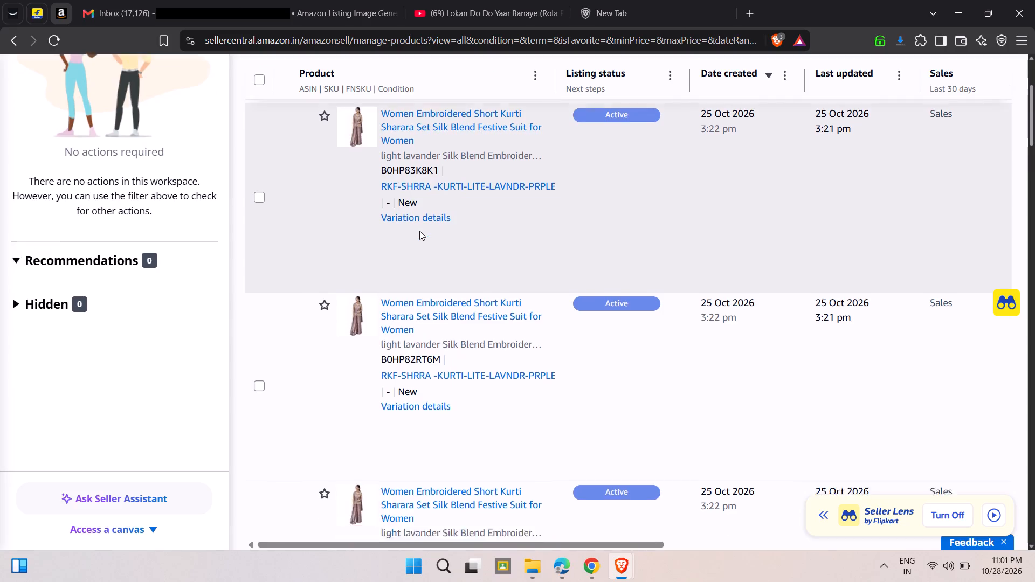
pyautogui.scroll(-2, 419, 231)
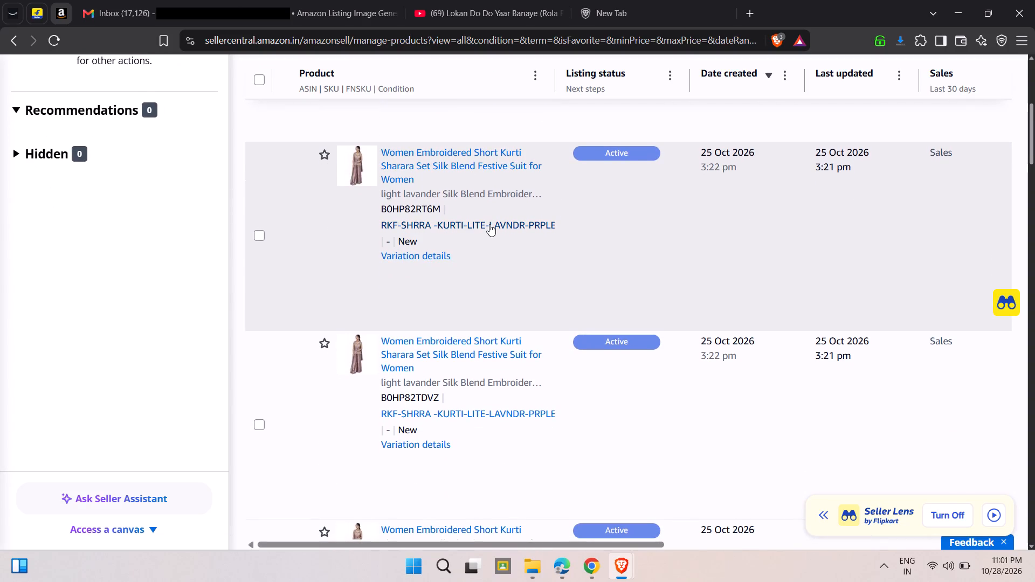
pyautogui.scroll(3, 488, 223)
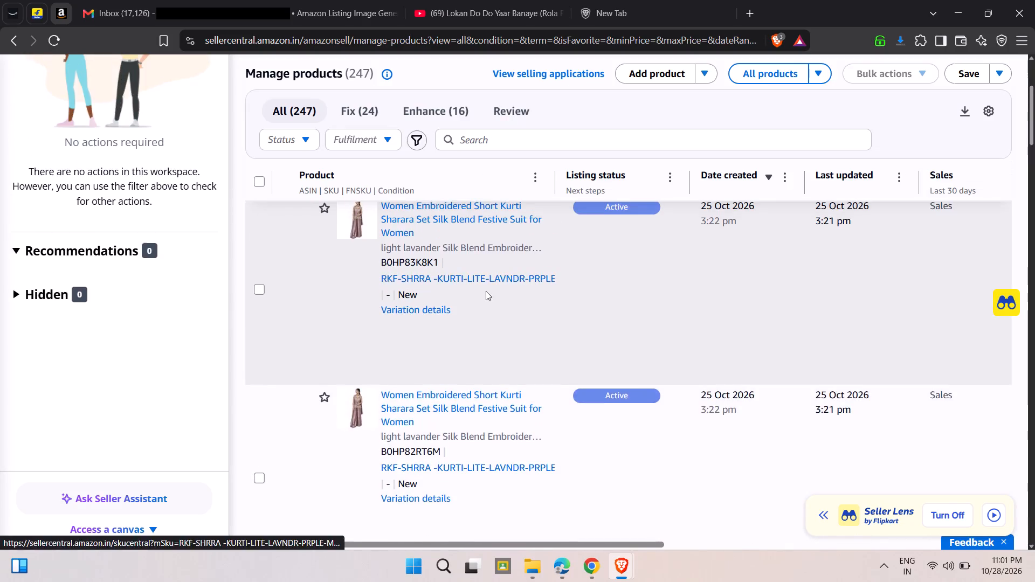
pyautogui.scroll(-5, 486, 291)
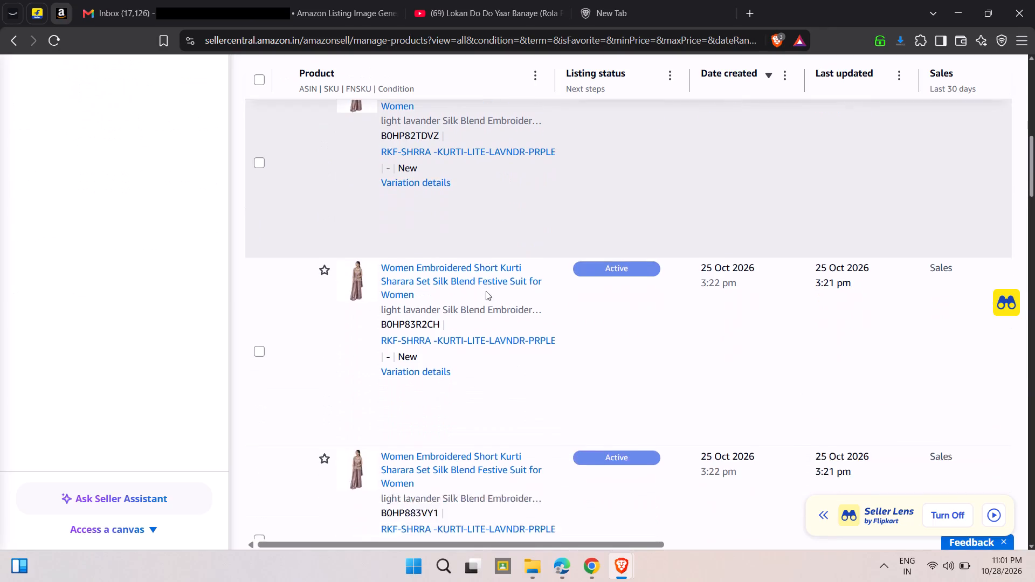
pyautogui.scroll(-2, 514, 371)
pyautogui.scroll(3, 466, 296)
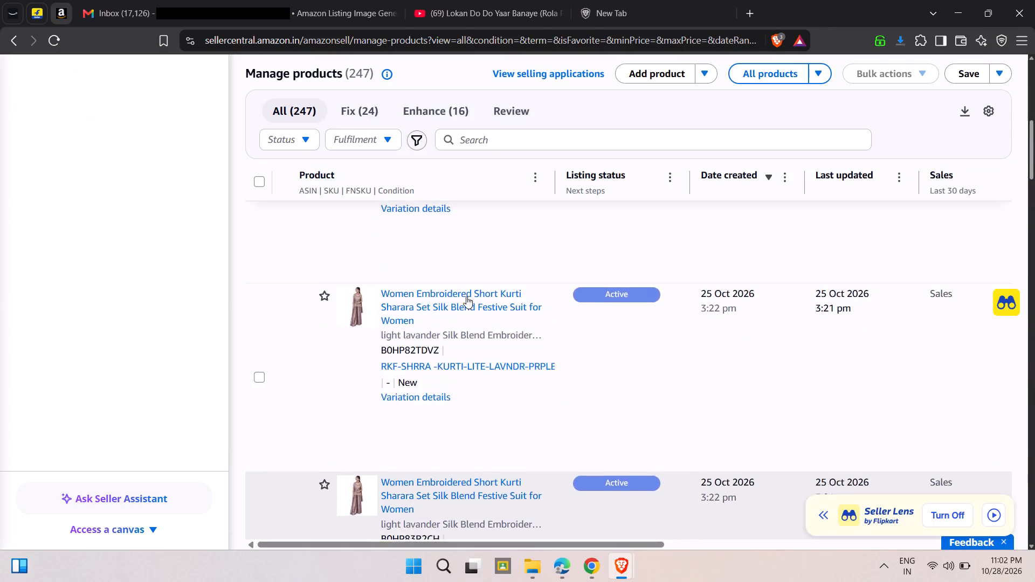
pyautogui.scroll(3, 453, 290)
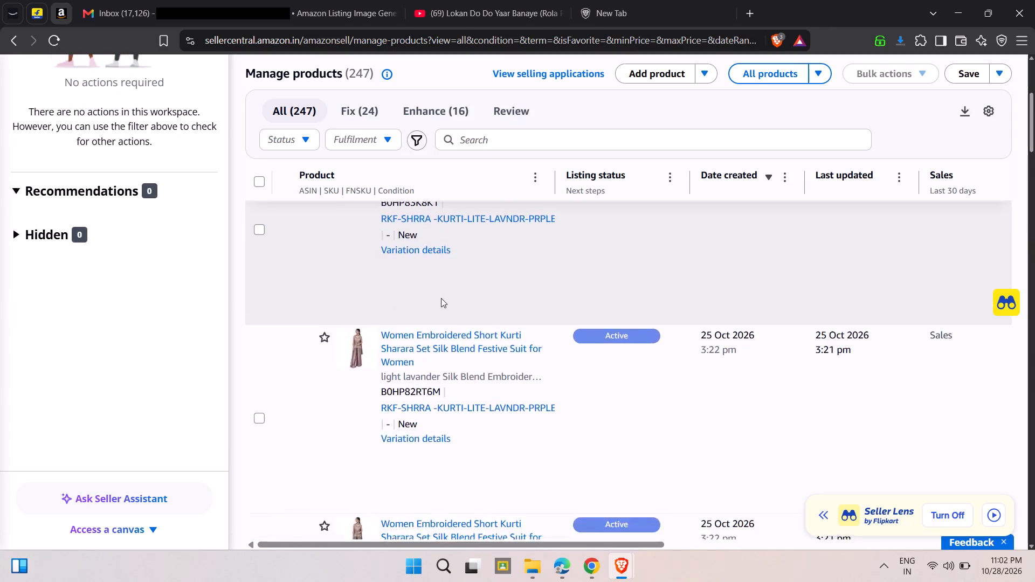
pyautogui.scroll(1, 441, 298)
# Open the Amazon product page of variation B0HP82RT6M and look over its price and size options.
pyautogui.scroll(-1, 441, 298)
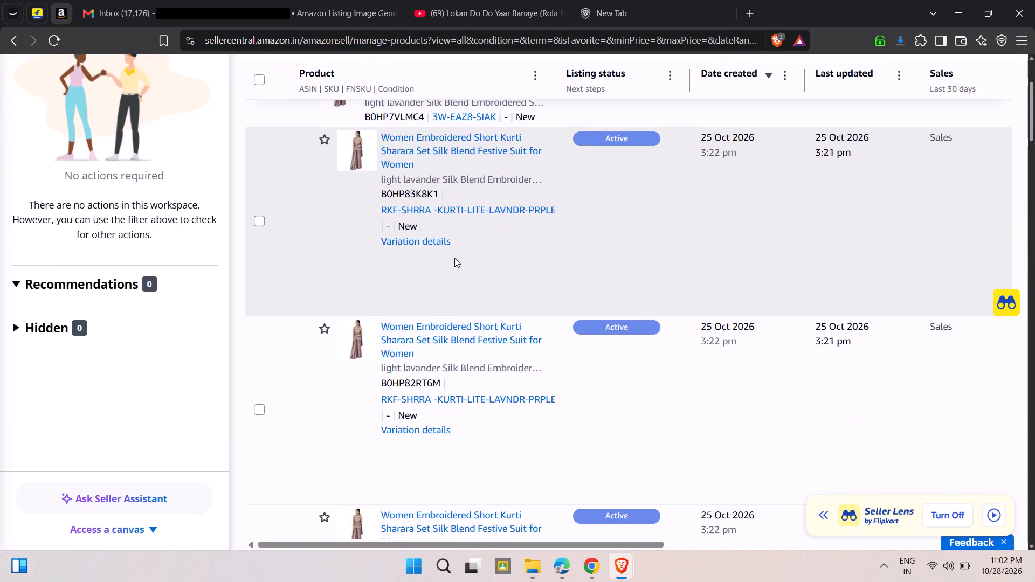
pyautogui.click(454, 337)
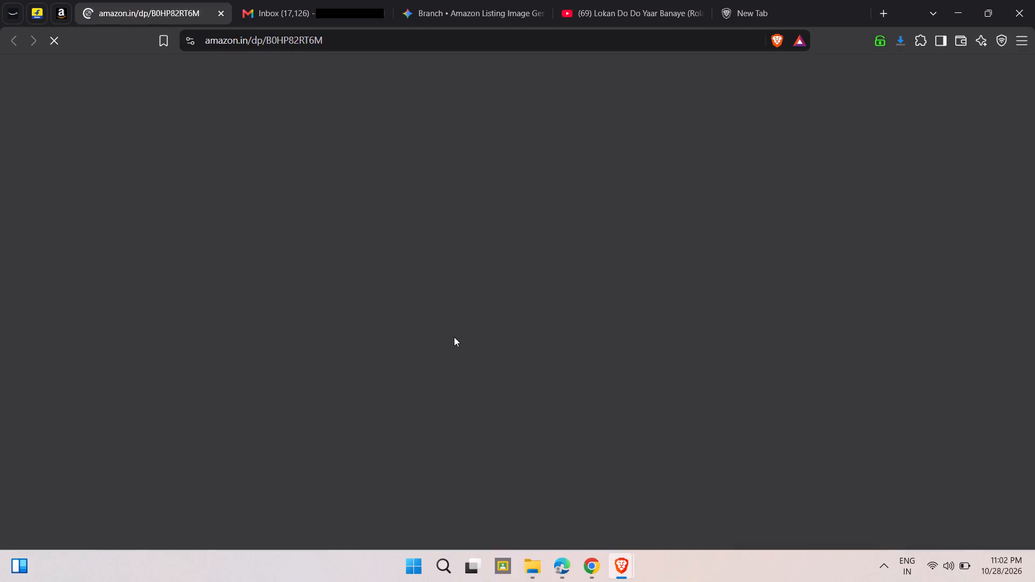
pyautogui.scroll(-2, 524, 314)
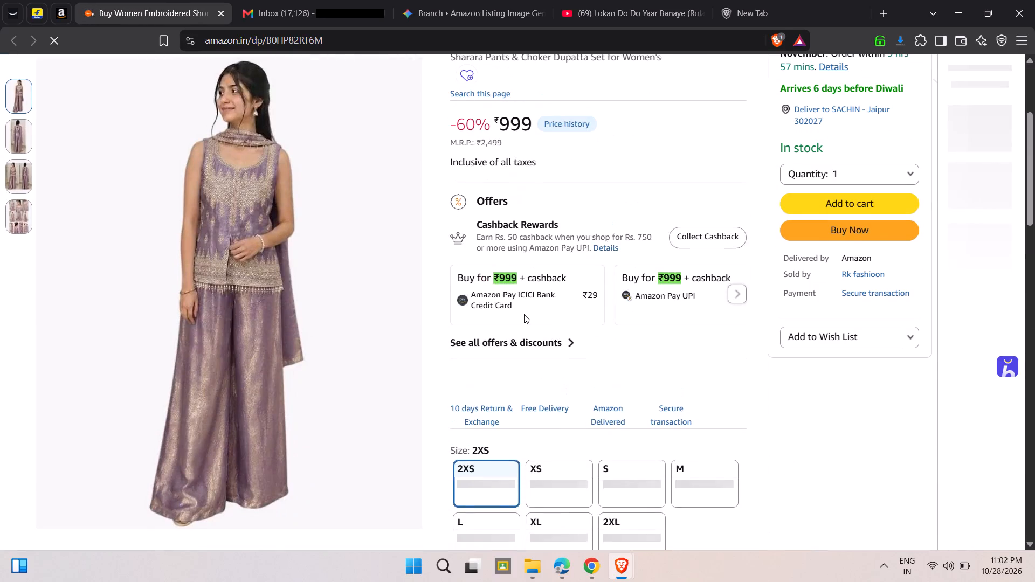
# Return to the Seller Central product list and open the B0HP82RT6M product page again to check its price and sizes.
pyautogui.click(52, 7)
pyautogui.scroll(-1, 434, 320)
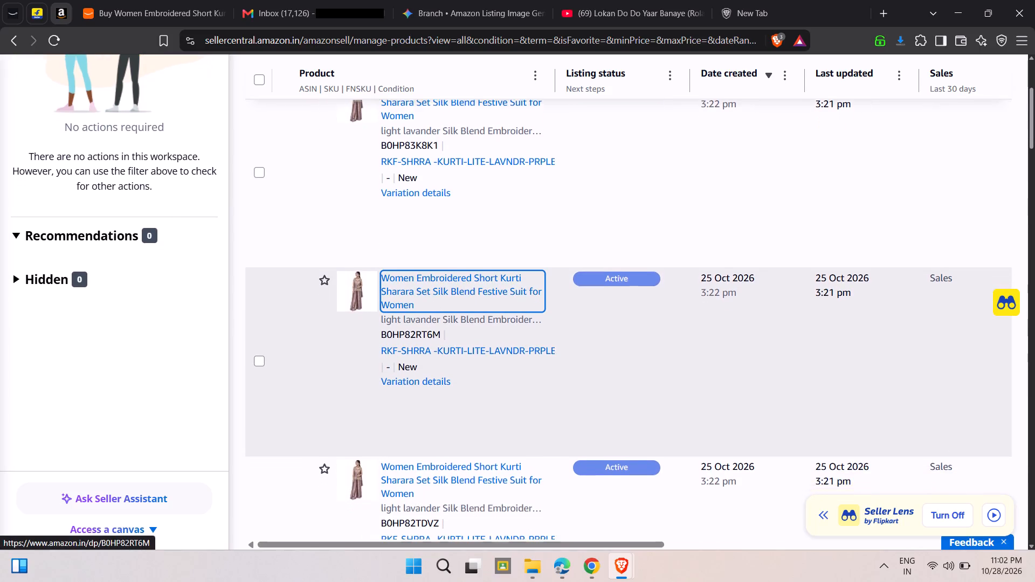
pyautogui.click(468, 293)
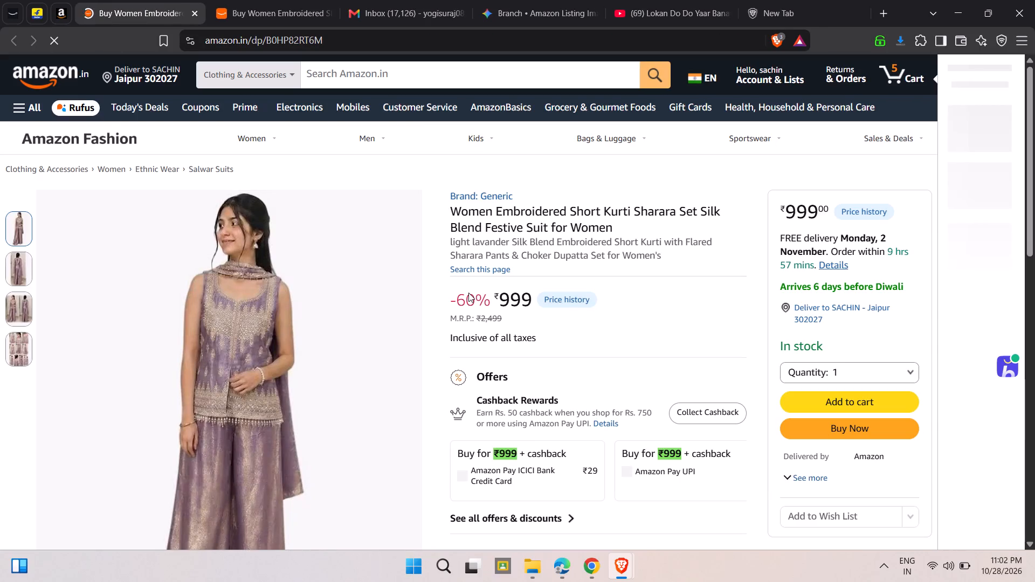
pyautogui.scroll(-2, 468, 293)
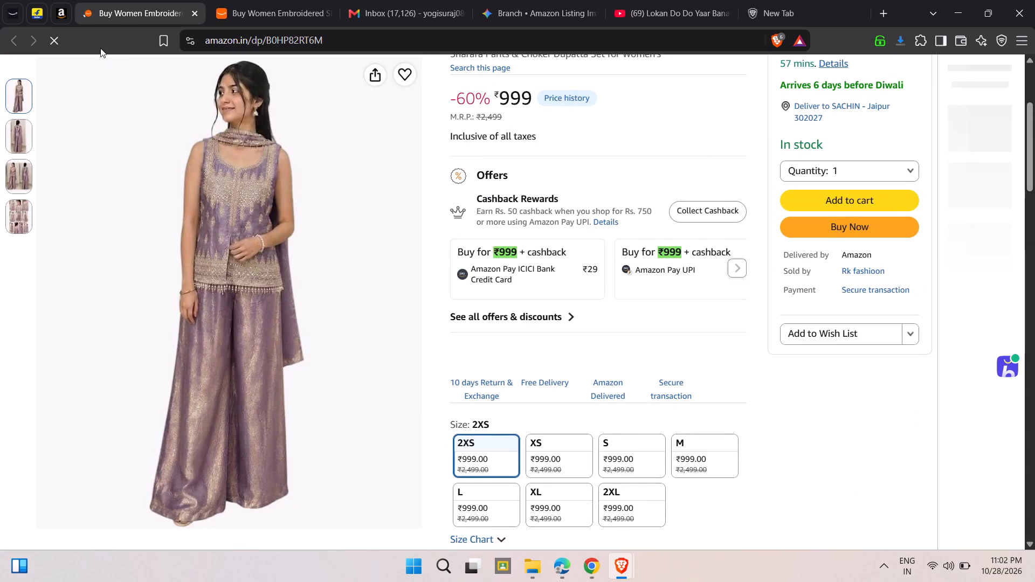
# Return to the Seller Central product list and set the available FBM quantity of variation B0HP82RT6M to 0.
pyautogui.click(57, 8)
pyautogui.hscroll(-2, 544, 306)
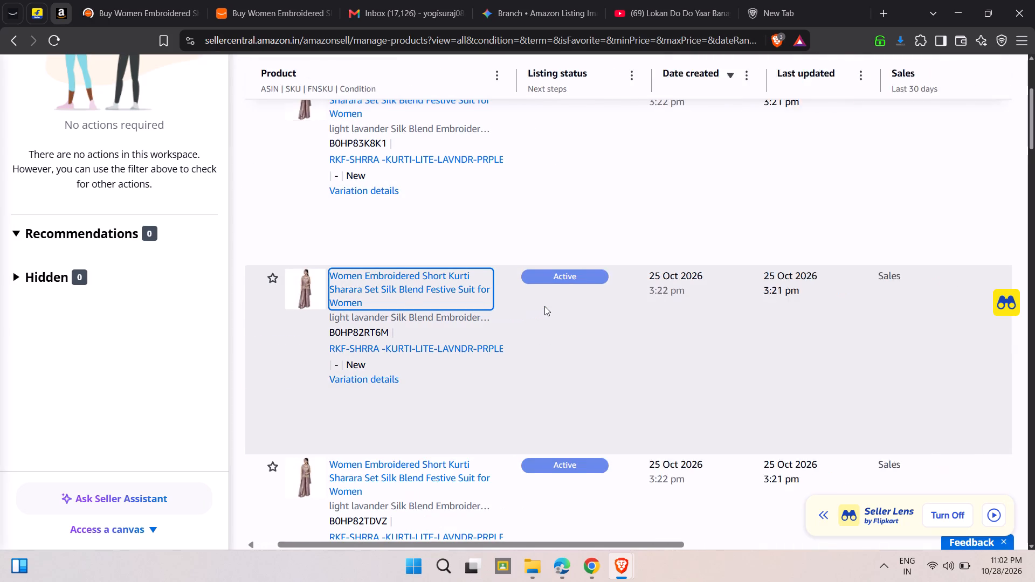
pyautogui.hscroll(-4, 544, 306)
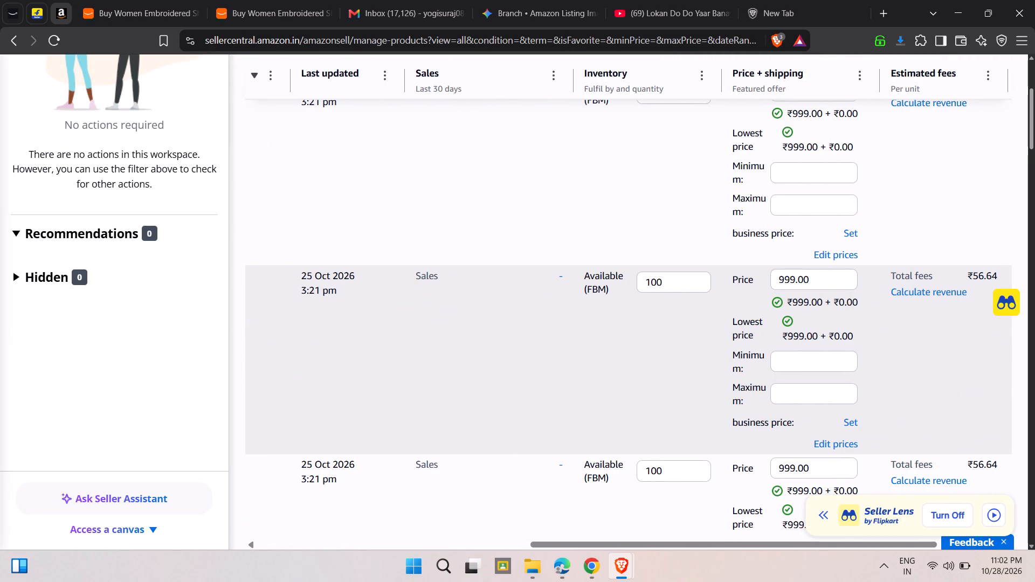
pyautogui.tripleClick(670, 286)
pyautogui.press('BackSpace')
pyautogui.press('0')
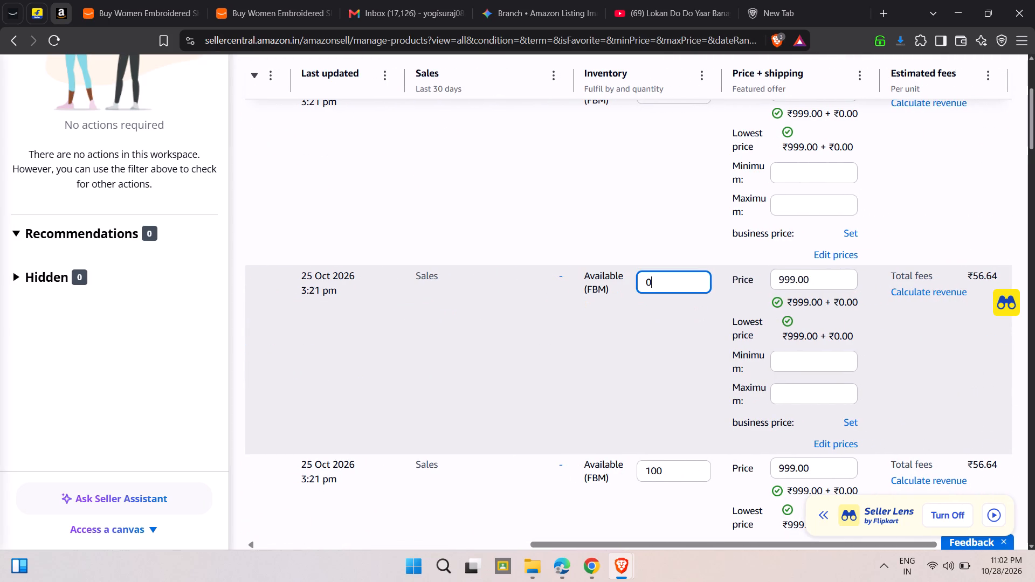
# Find variation B0HP82C9MR in the product list and open its Amazon product page to check which size it is.
pyautogui.hscroll(2, 485, 369)
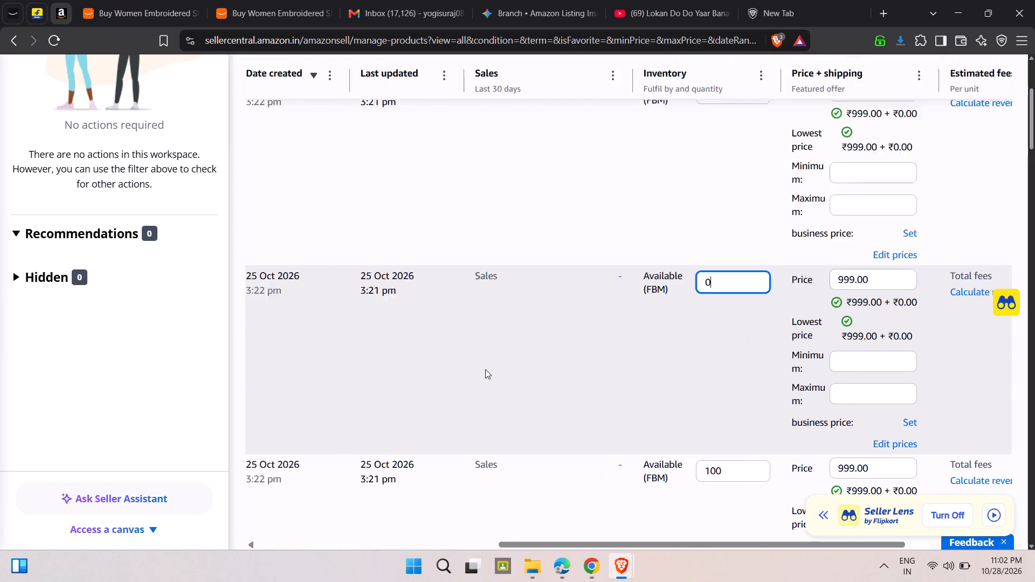
pyautogui.hscroll(3, 485, 369)
pyautogui.scroll(-3, 485, 369)
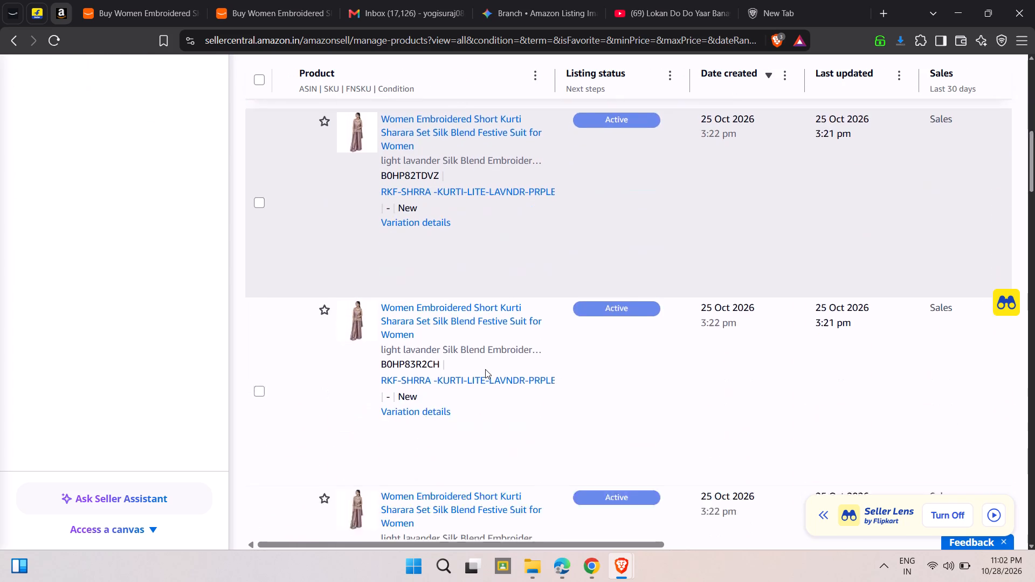
pyautogui.scroll(-7, 485, 369)
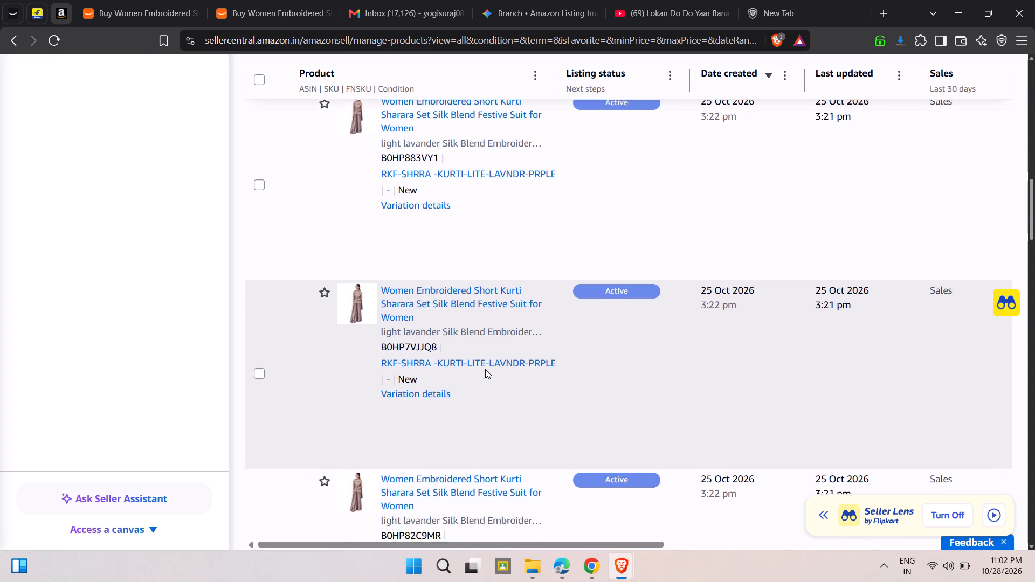
pyautogui.scroll(-2, 485, 369)
pyautogui.click(493, 272)
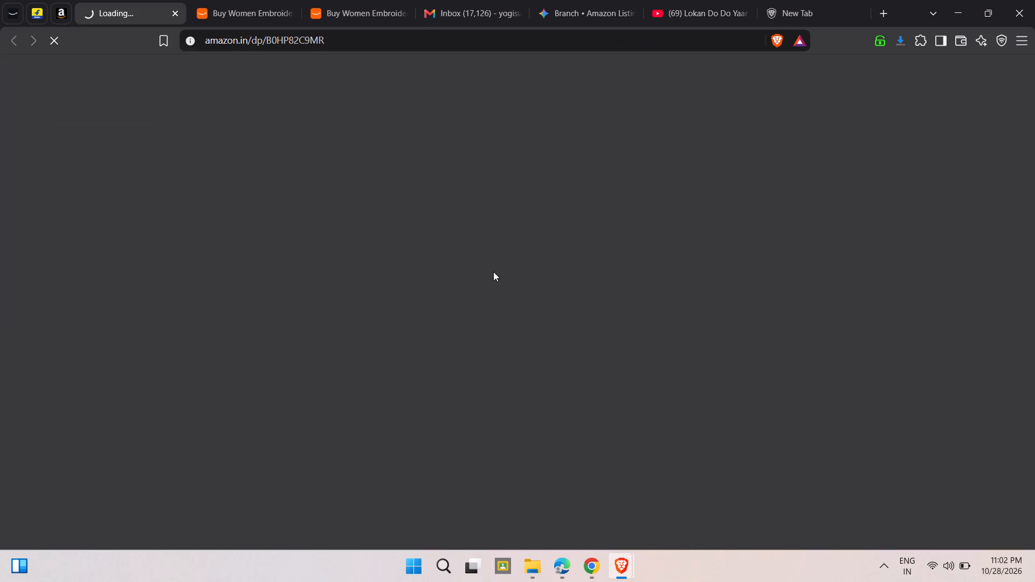
pyautogui.scroll(-3, 492, 276)
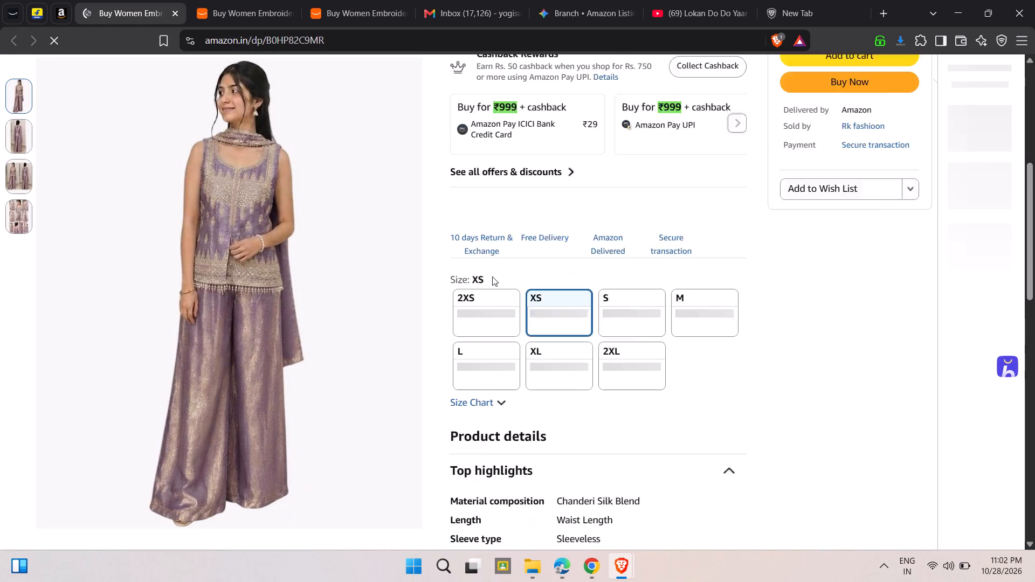
pyautogui.scroll(-1, 492, 276)
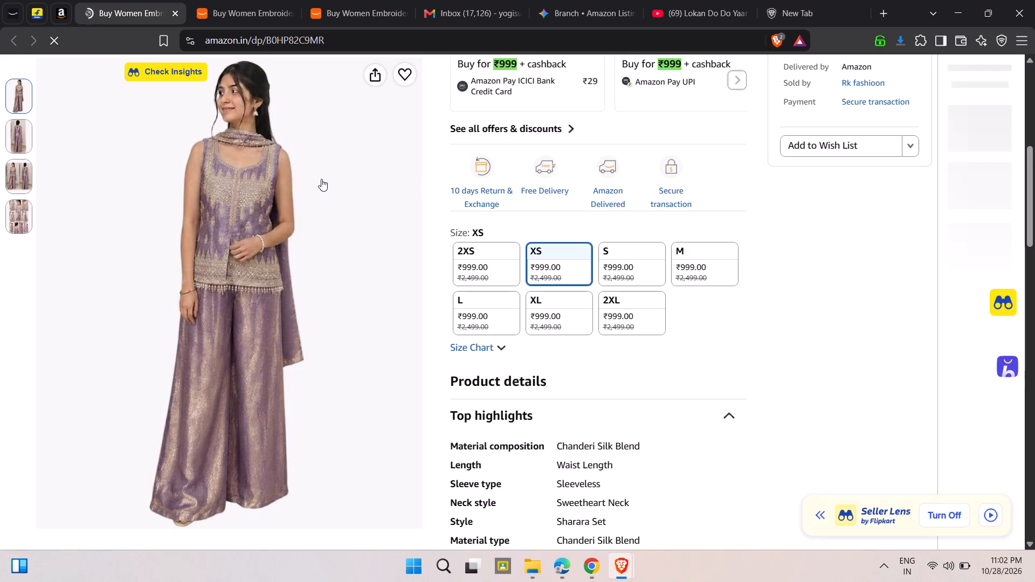
# Return to the product list and open the SKU details of variation B0HP82C9MR to read its full SKU.
pyautogui.click(60, 15)
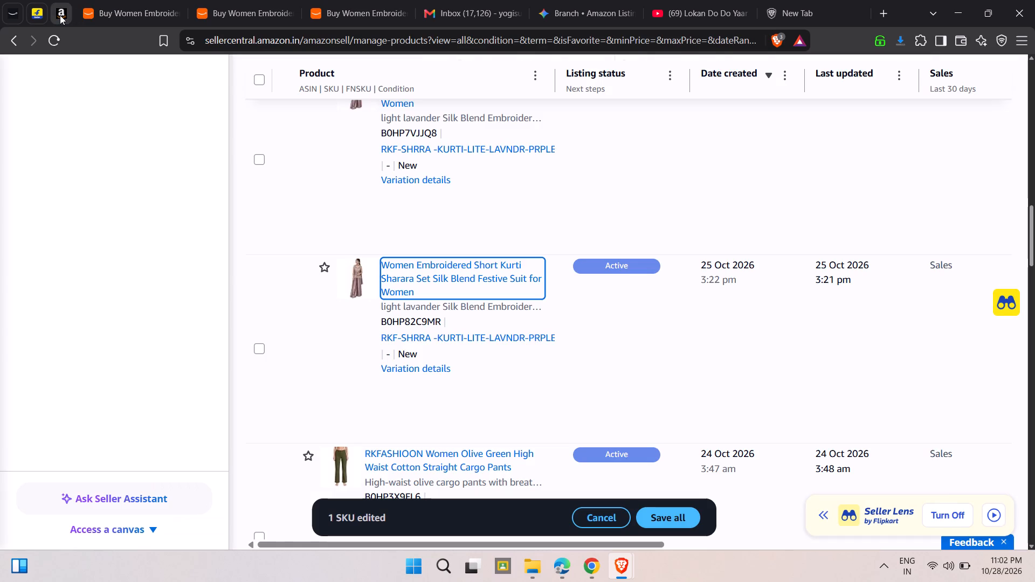
pyautogui.click(454, 343)
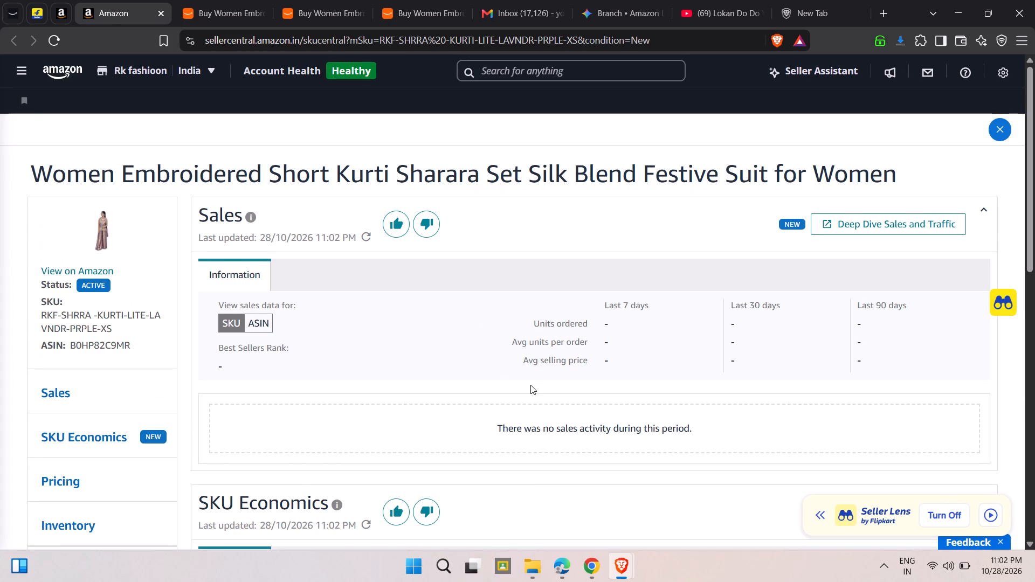
pyautogui.scroll(-1, 626, 384)
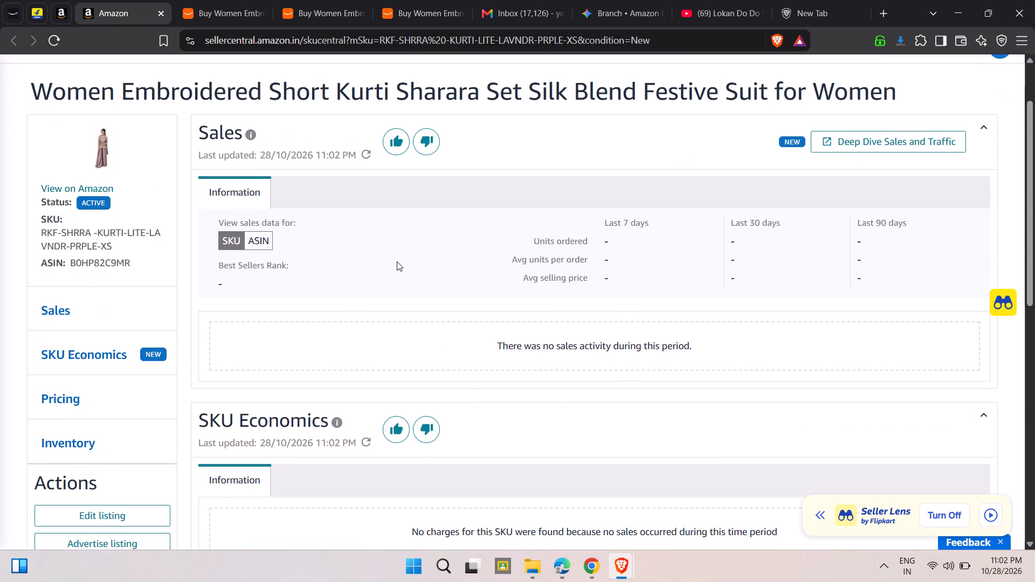
# Go back to the product list and open the SKU details of variation B0HP7VJJQ8 to check its size.
pyautogui.click(66, 15)
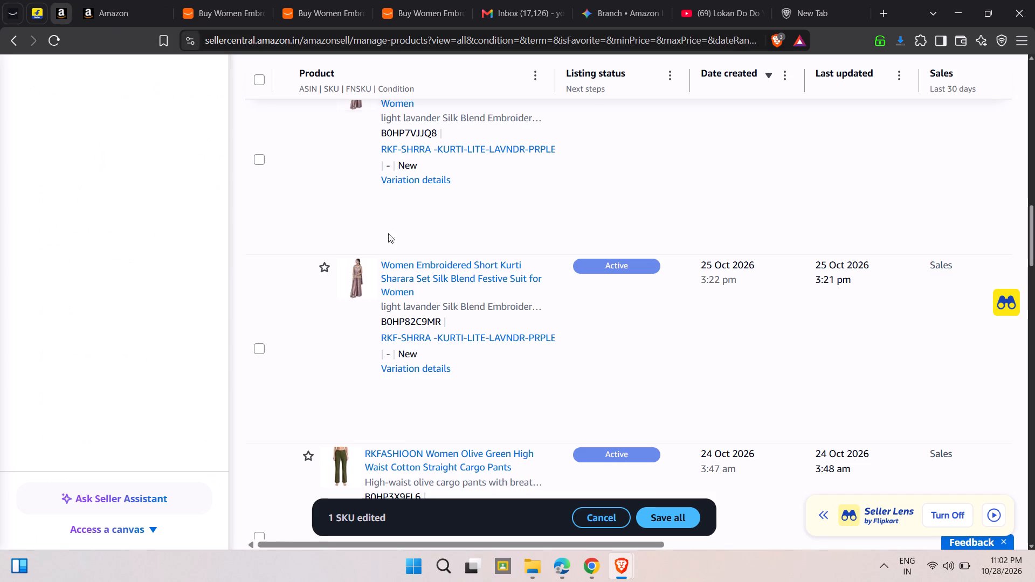
pyautogui.scroll(-1, 463, 371)
pyautogui.scroll(1, 463, 371)
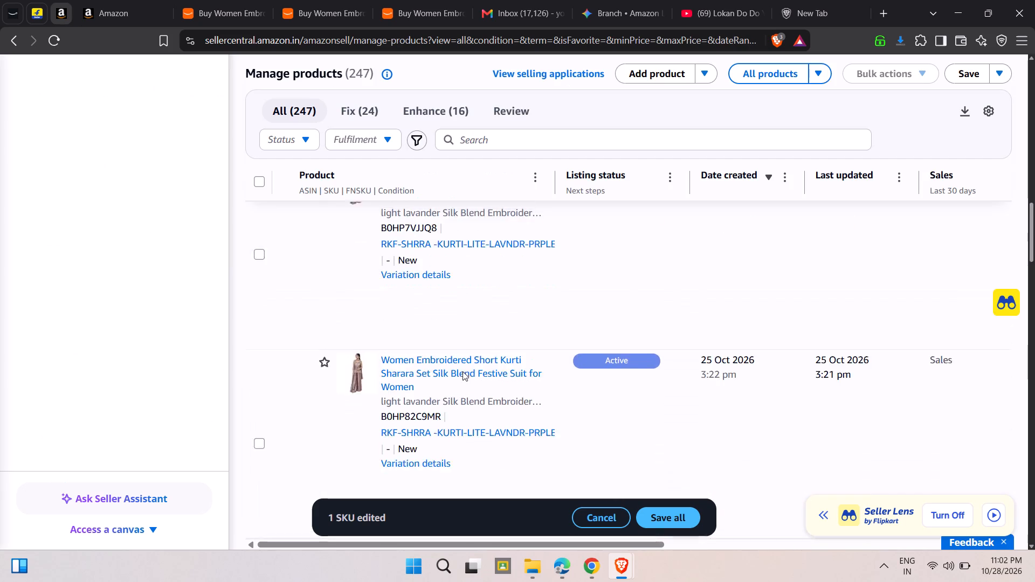
pyautogui.scroll(1, 463, 371)
pyautogui.click(470, 344)
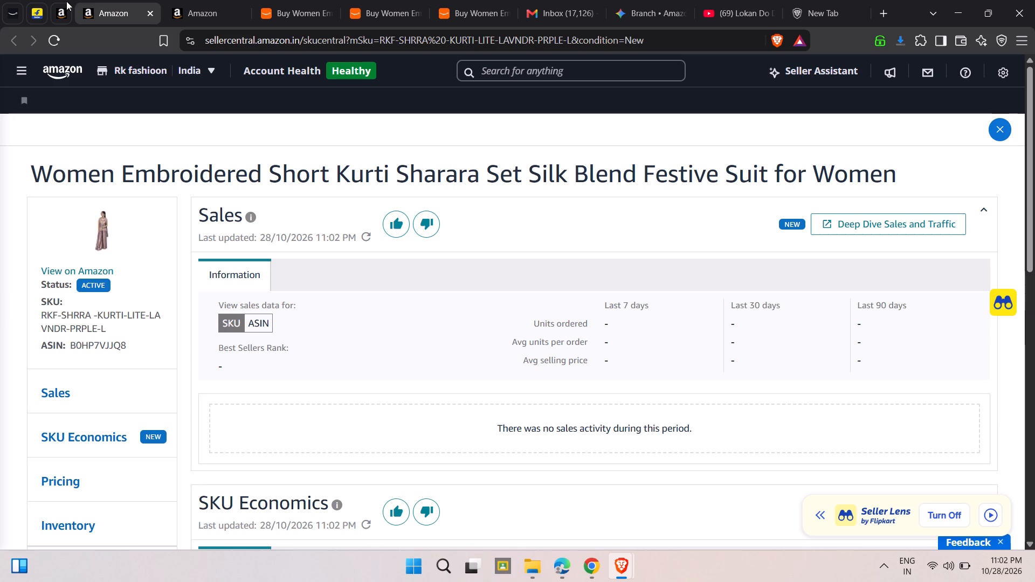
# Go back to the product list and look over the SKU details of variation B0HP883VY1 to check its size.
pyautogui.click(58, 17)
pyautogui.scroll(1, 457, 343)
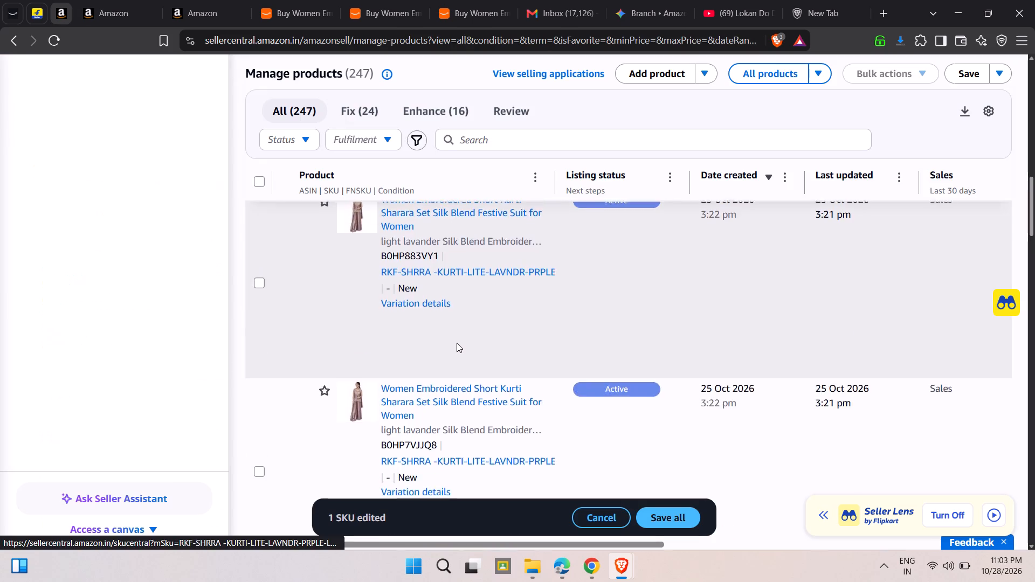
pyautogui.scroll(2, 457, 343)
pyautogui.click(461, 363)
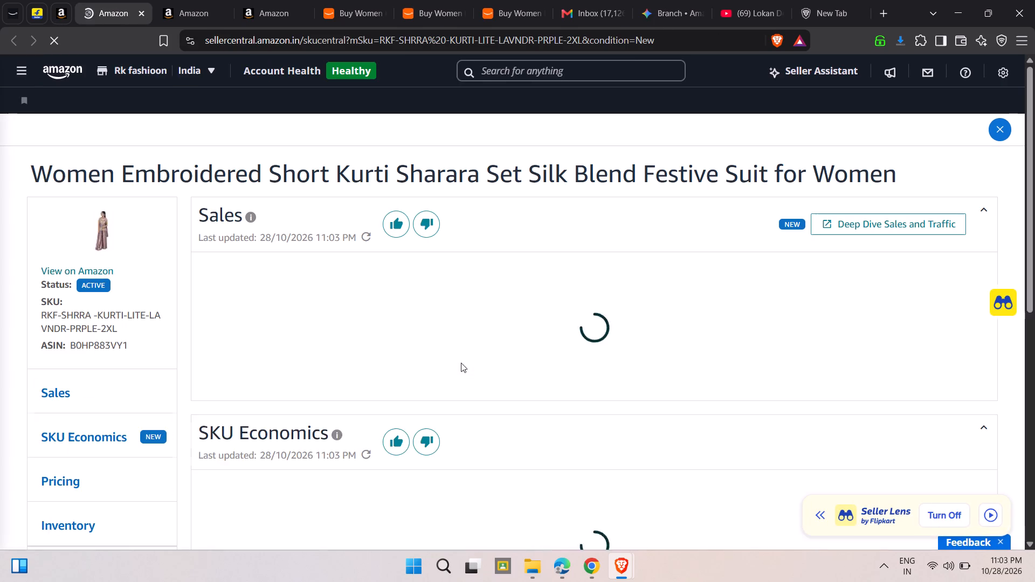
pyautogui.scroll(-1, 461, 363)
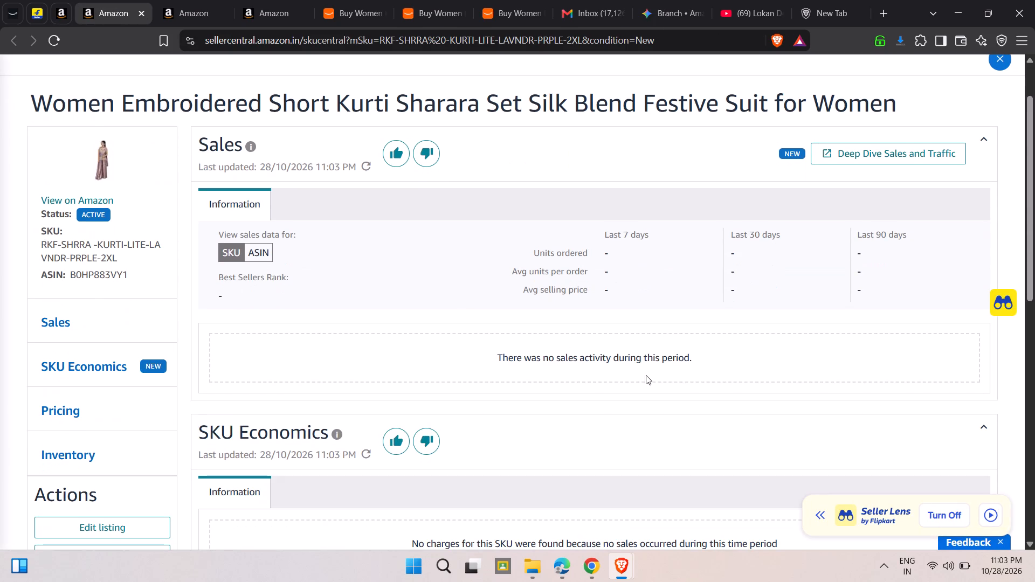
pyautogui.scroll(-3, 646, 375)
pyautogui.scroll(5, 598, 323)
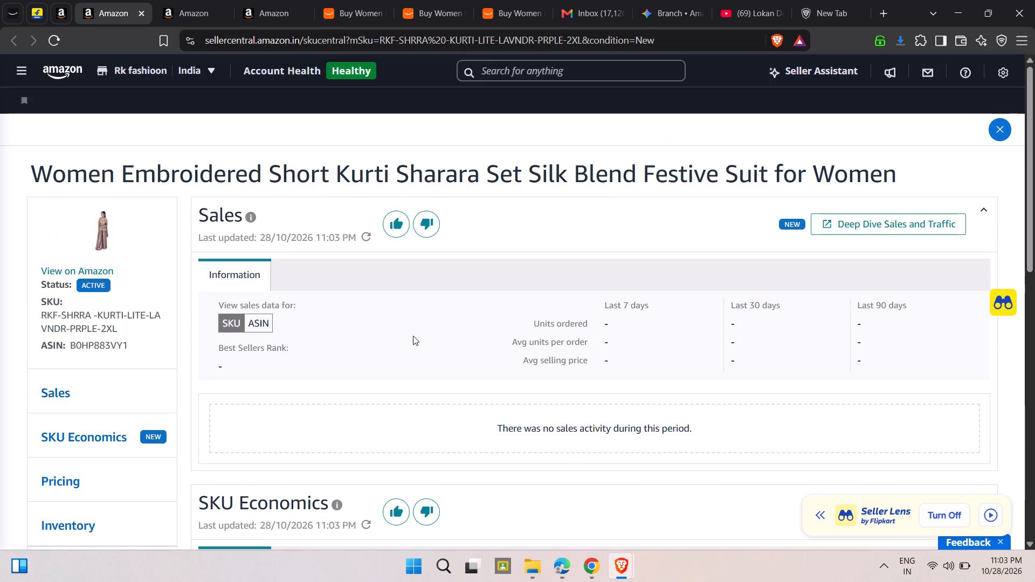
pyautogui.scroll(-3, 389, 342)
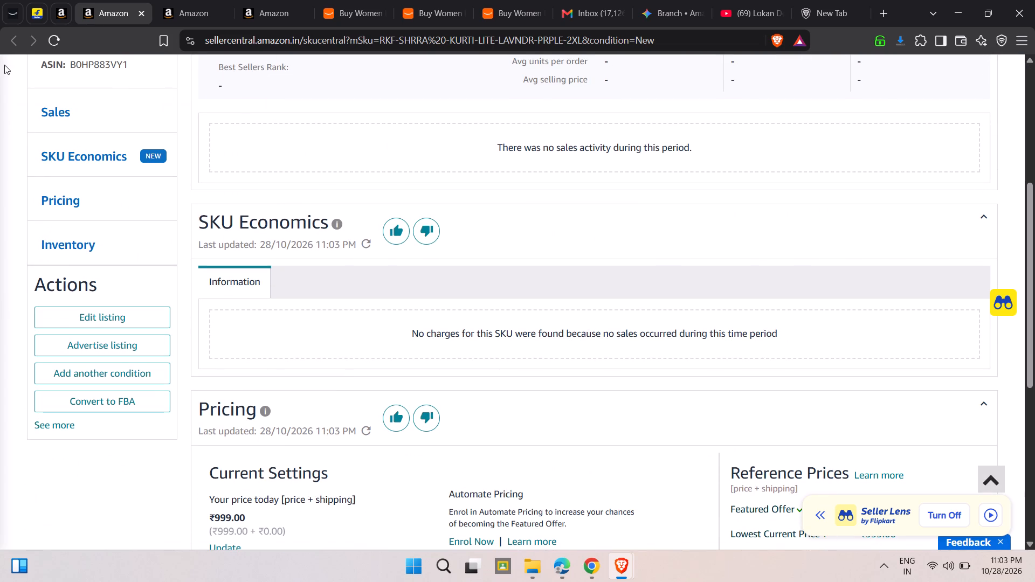
# Return to the product list and reopen the SKU details of variation B0HP883VY1 to recheck its size.
pyautogui.click(65, 14)
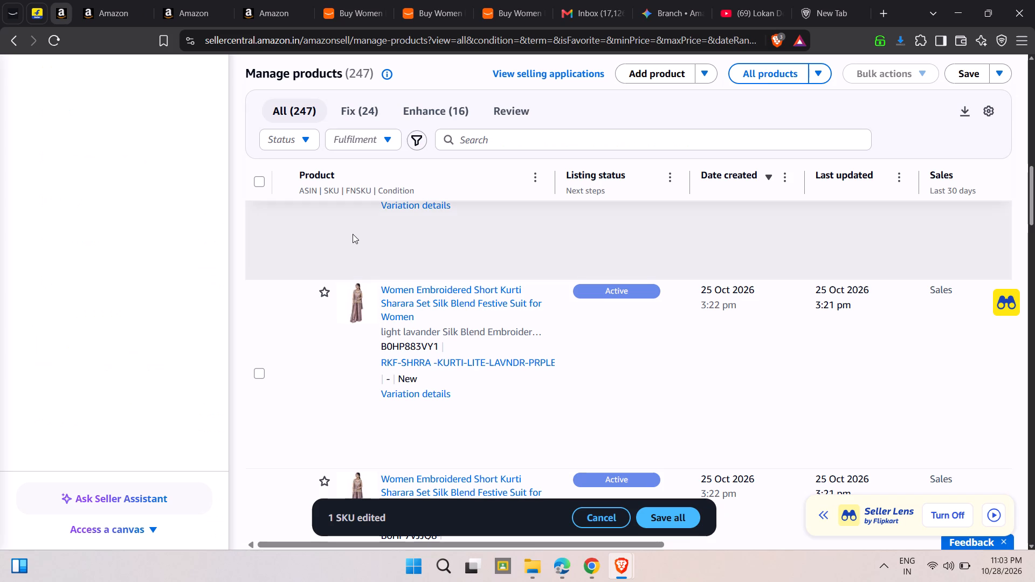
pyautogui.scroll(-1, 506, 349)
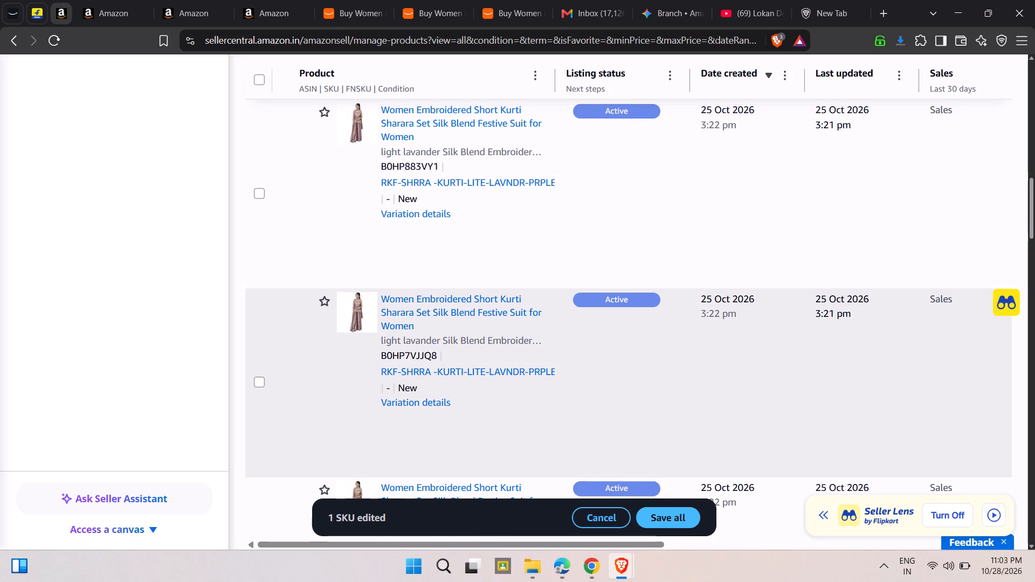
pyautogui.scroll(2, 518, 345)
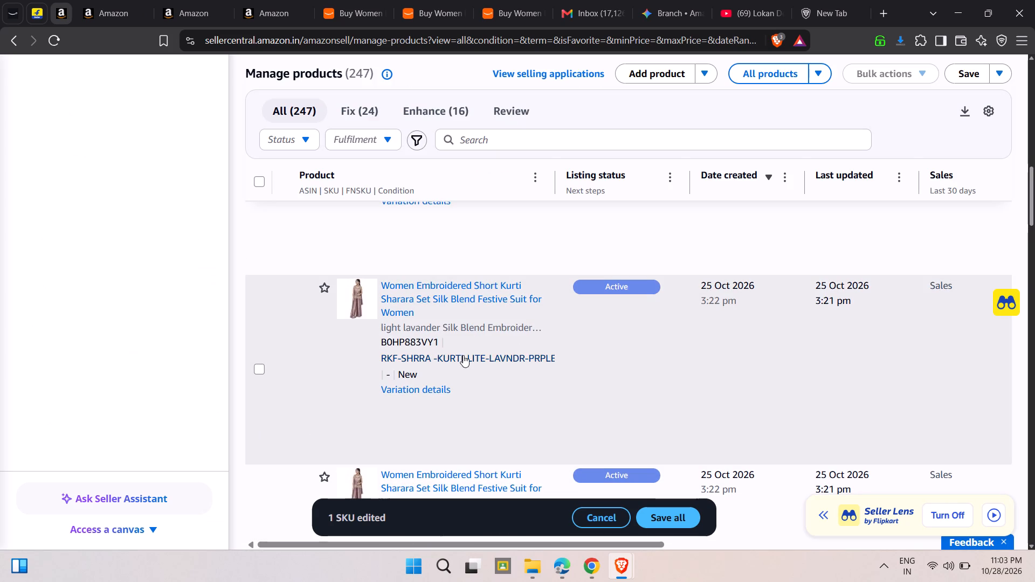
pyautogui.click(463, 360)
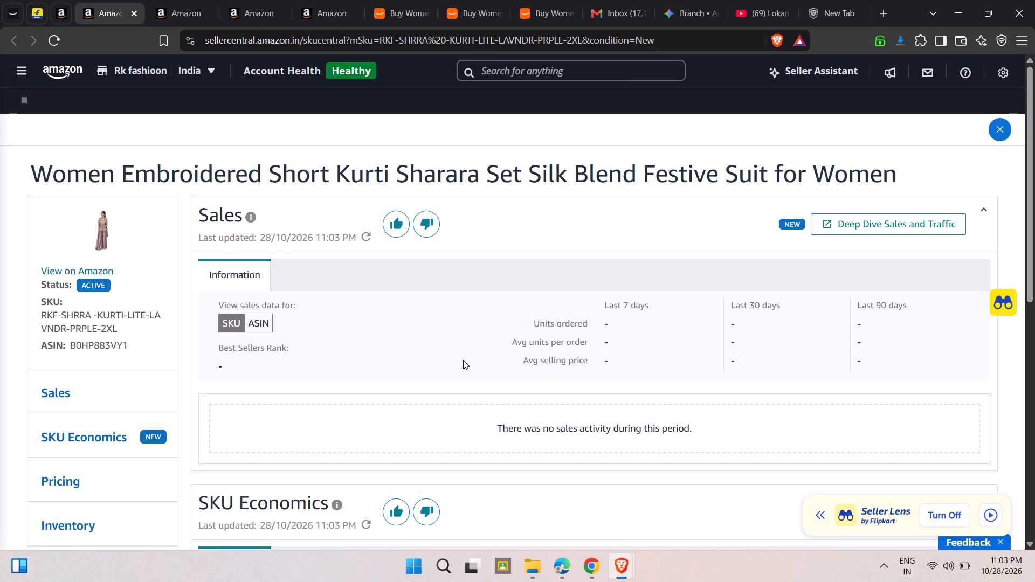
# In the product list, set the available FBM quantity of variation B0HP883VY1 to 0.
pyautogui.click(61, 12)
pyautogui.hscroll(-3, 612, 370)
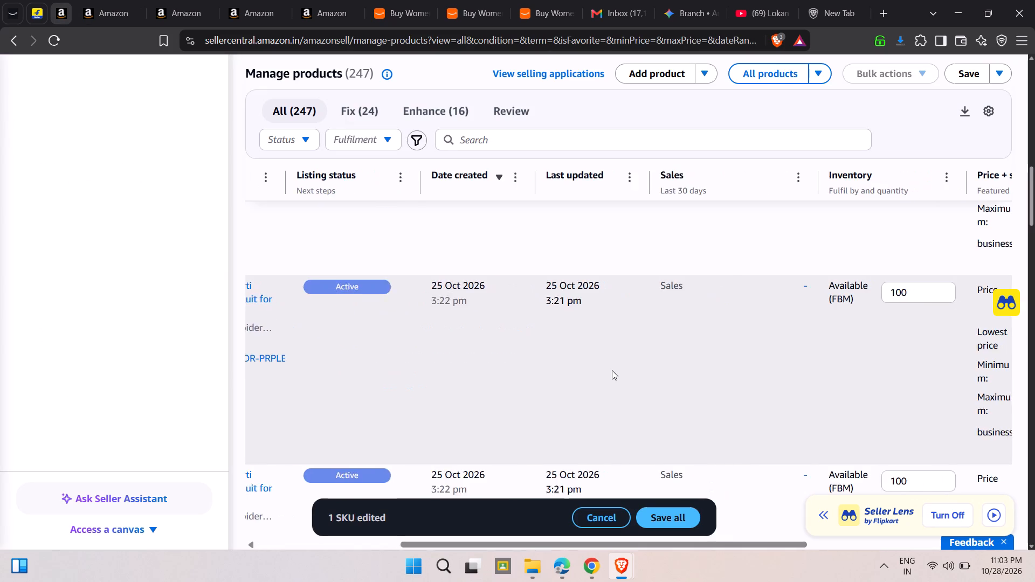
pyautogui.hscroll(-2, 612, 370)
pyautogui.doubleClick(688, 289)
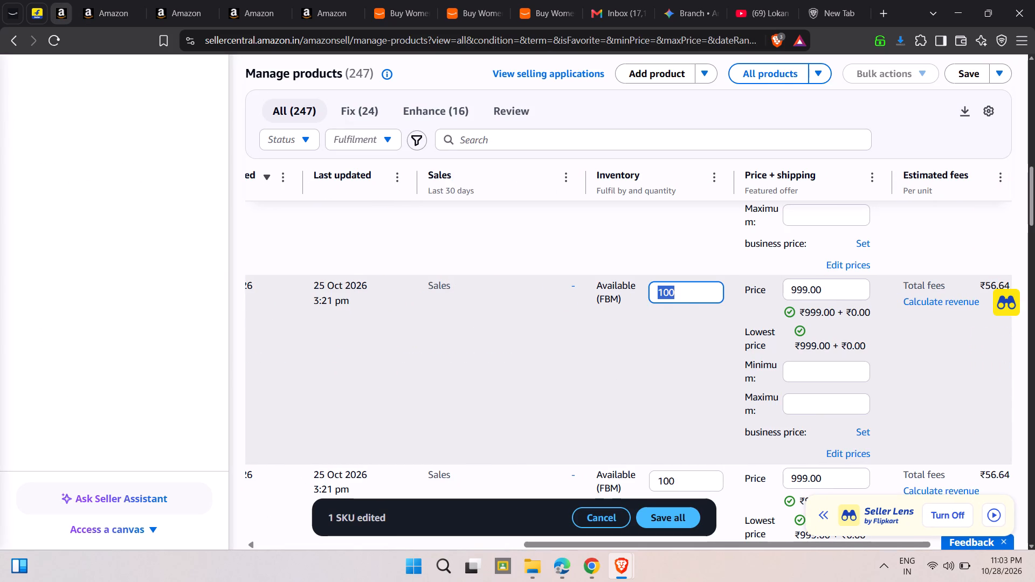
pyautogui.press('BackSpace')
pyautogui.press('0')
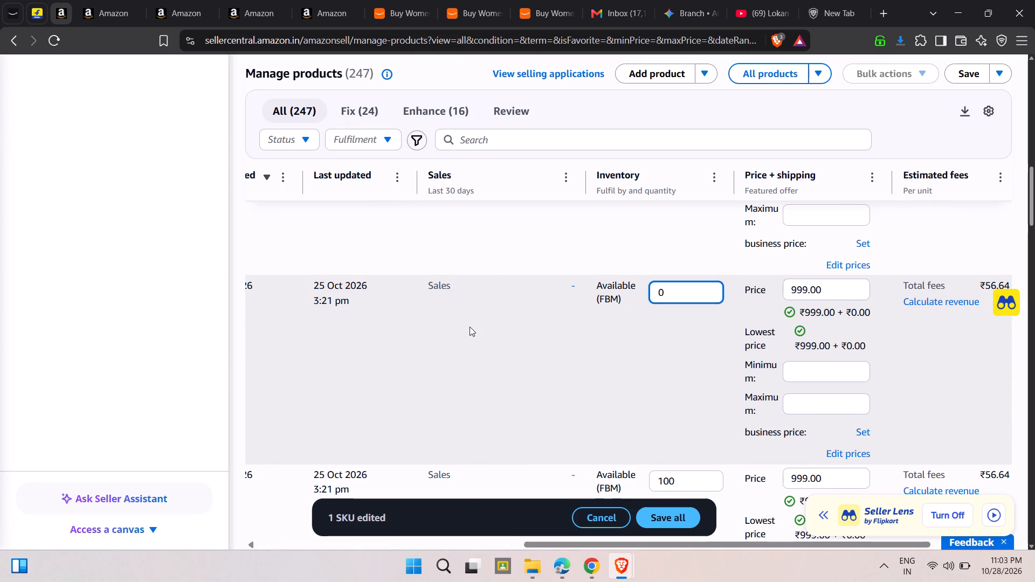
# Look through the Kurti Sharara Set variation rows and open the SKU details of B0HP883VY1 to verify its size.
pyautogui.hscroll(5, 469, 327)
pyautogui.scroll(2, 492, 318)
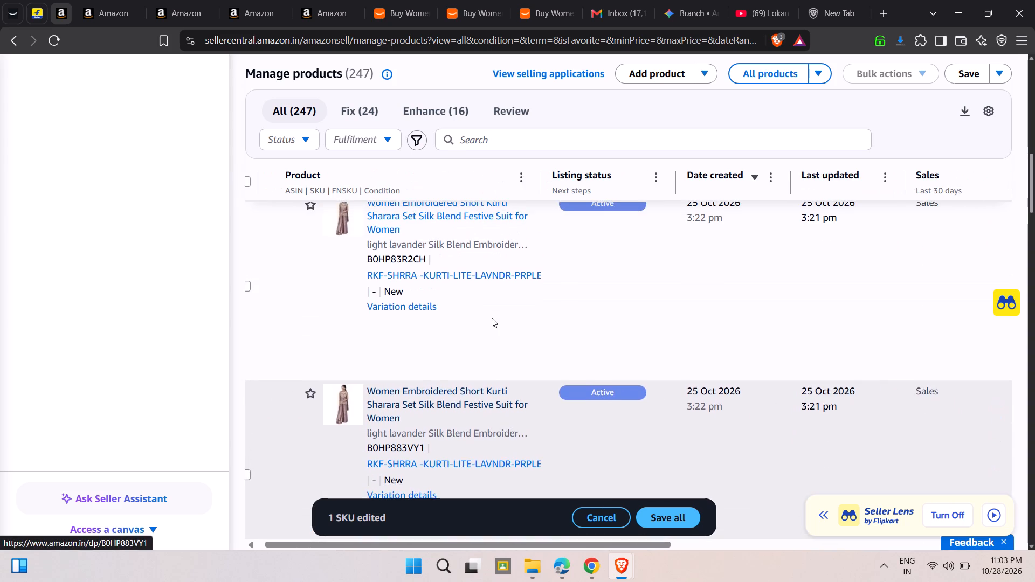
pyautogui.scroll(3, 492, 318)
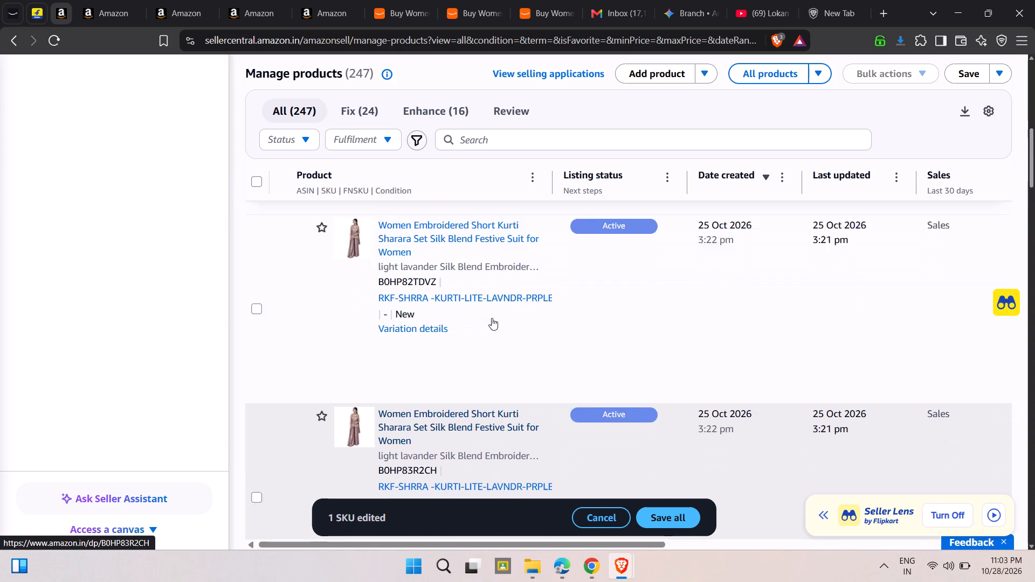
pyautogui.scroll(1, 492, 318)
pyautogui.scroll(-2, 492, 318)
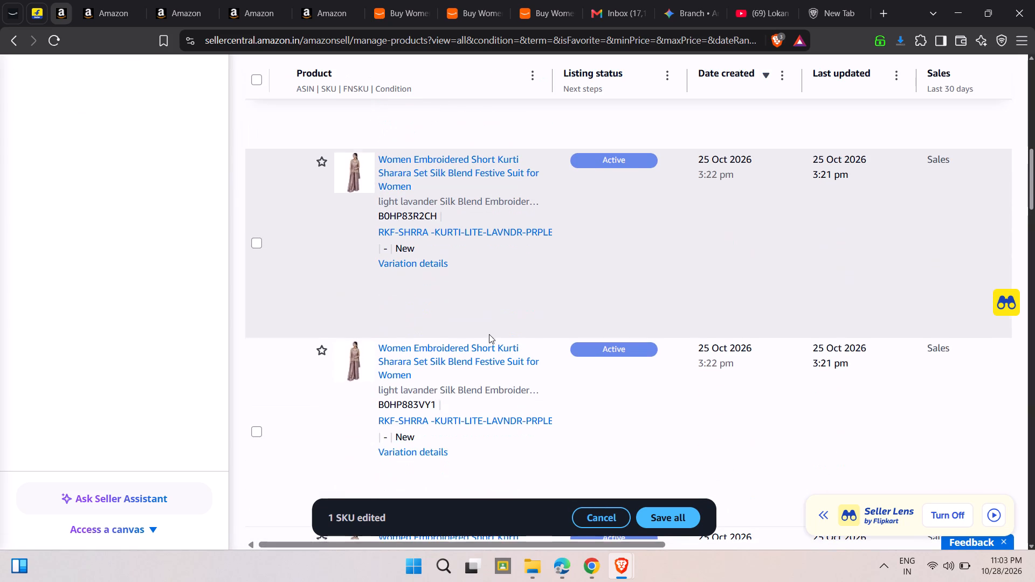
pyautogui.scroll(-1, 474, 368)
pyautogui.click(479, 315)
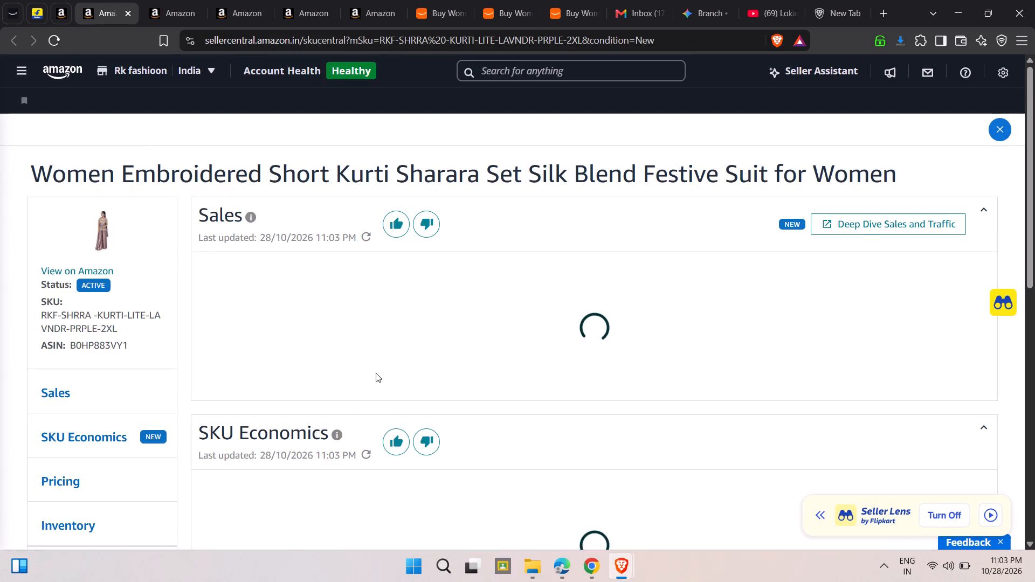
pyautogui.scroll(-1, 376, 373)
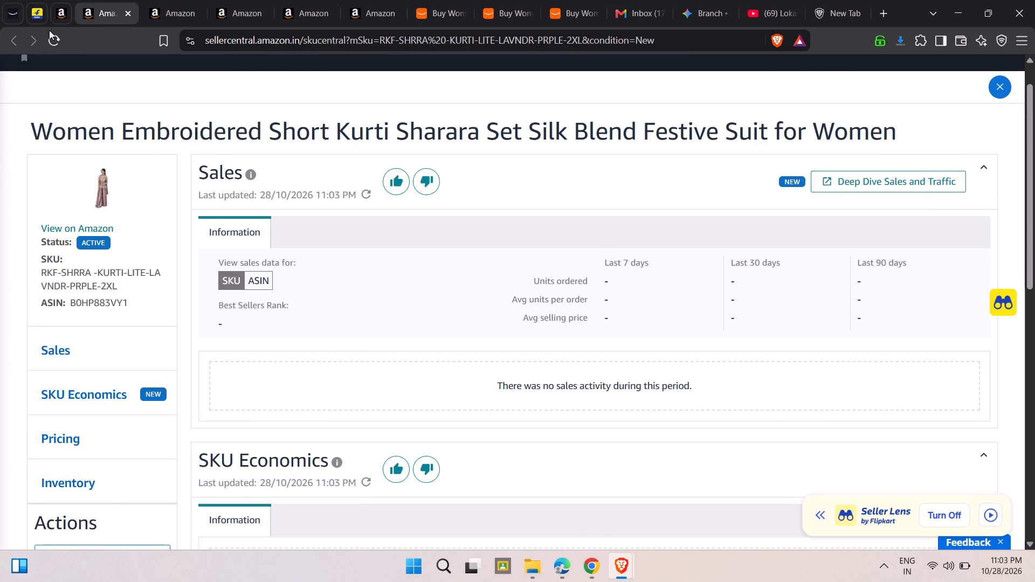
# Return to the product list and check the inventory quantity entered for variation B0HP883VY1.
pyautogui.click(65, 13)
pyautogui.scroll(1, 451, 302)
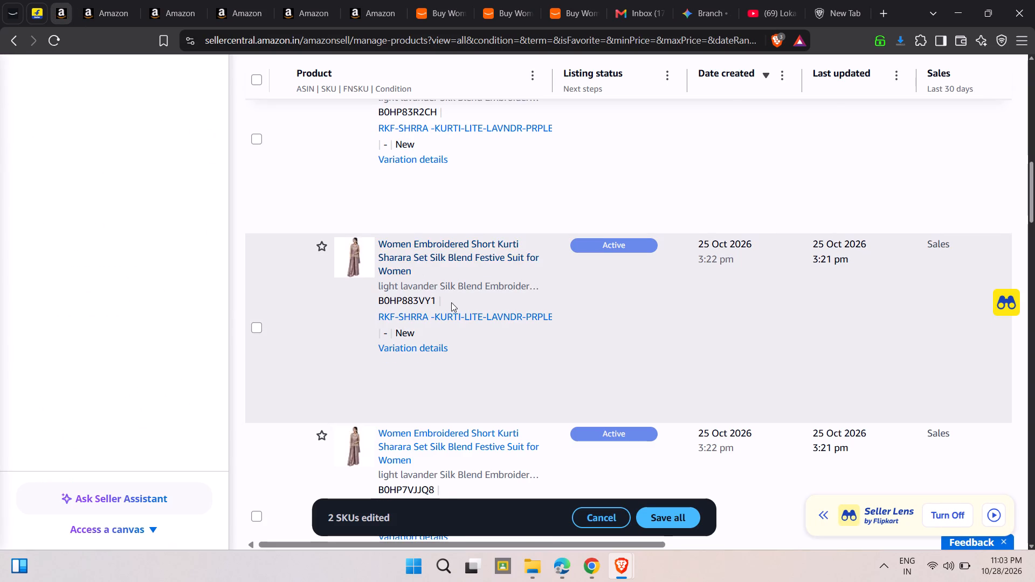
pyautogui.scroll(1, 451, 302)
pyautogui.scroll(-3, 451, 302)
pyautogui.scroll(2, 499, 305)
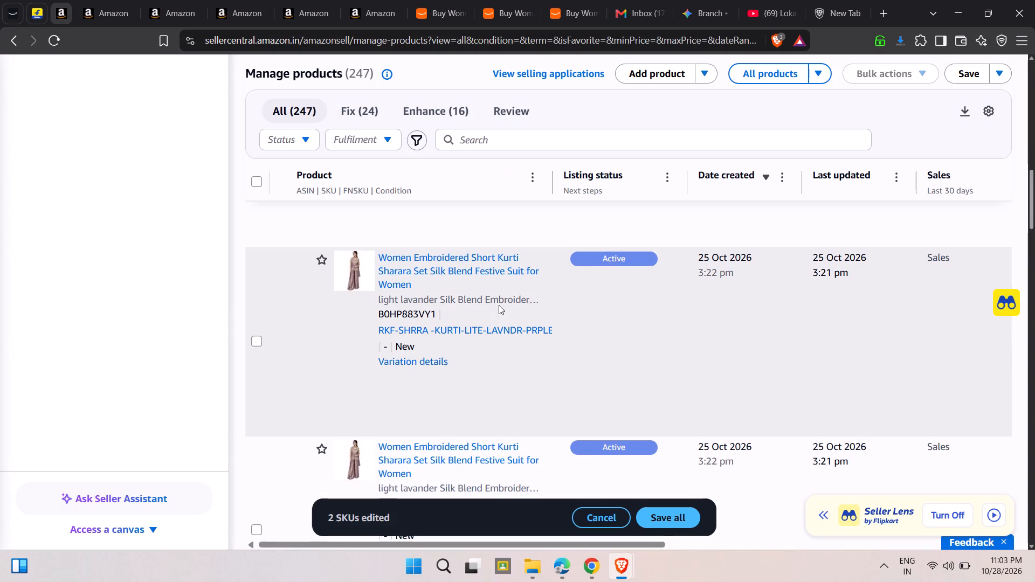
pyautogui.scroll(1, 499, 305)
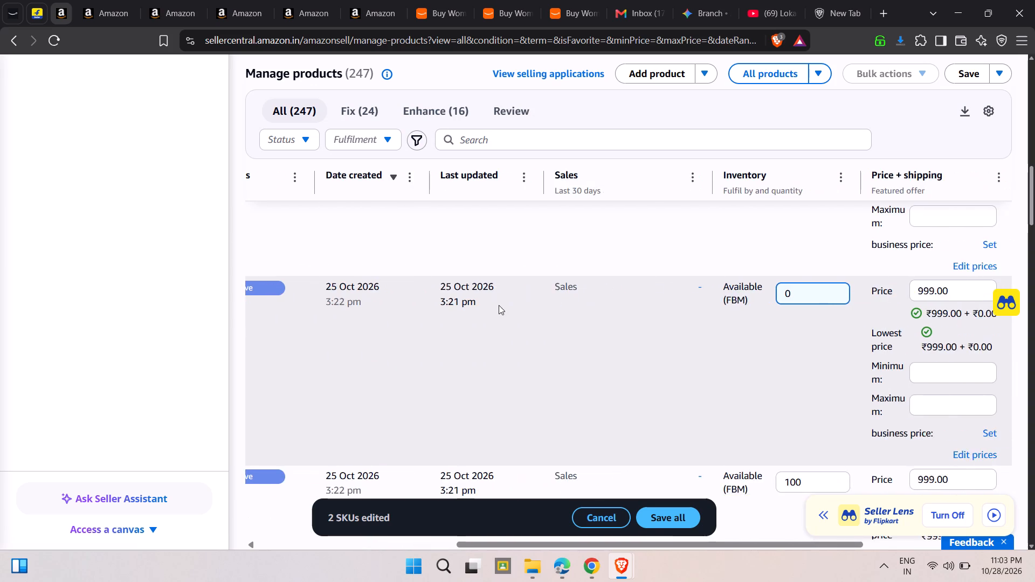
# Open the SKU details of variation B0HP83R2CH to check its size.
pyautogui.hscroll(2, 499, 305)
pyautogui.scroll(1, 499, 305)
pyautogui.hscroll(1, 499, 305)
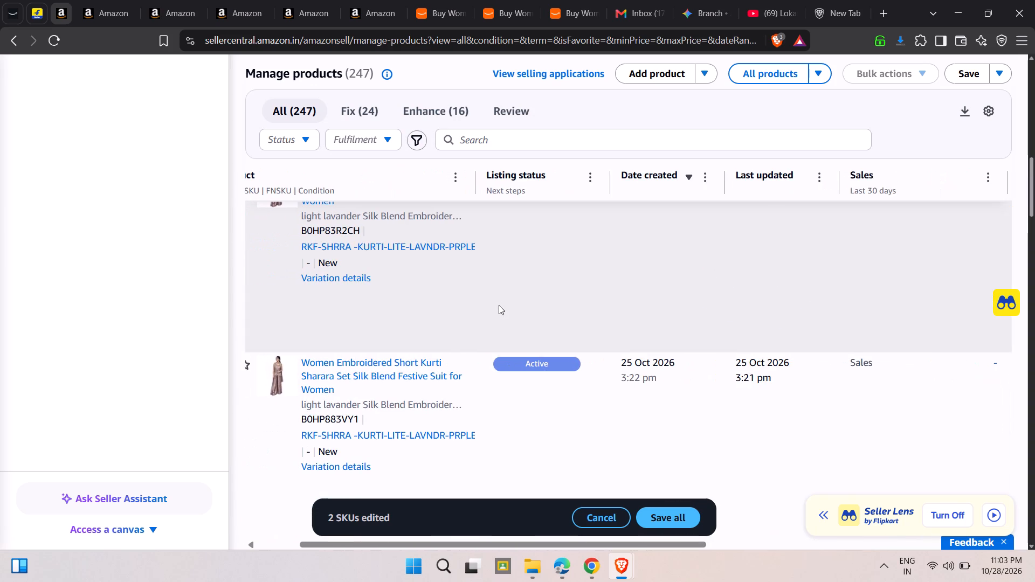
pyautogui.scroll(2, 499, 305)
pyautogui.scroll(1, 437, 285)
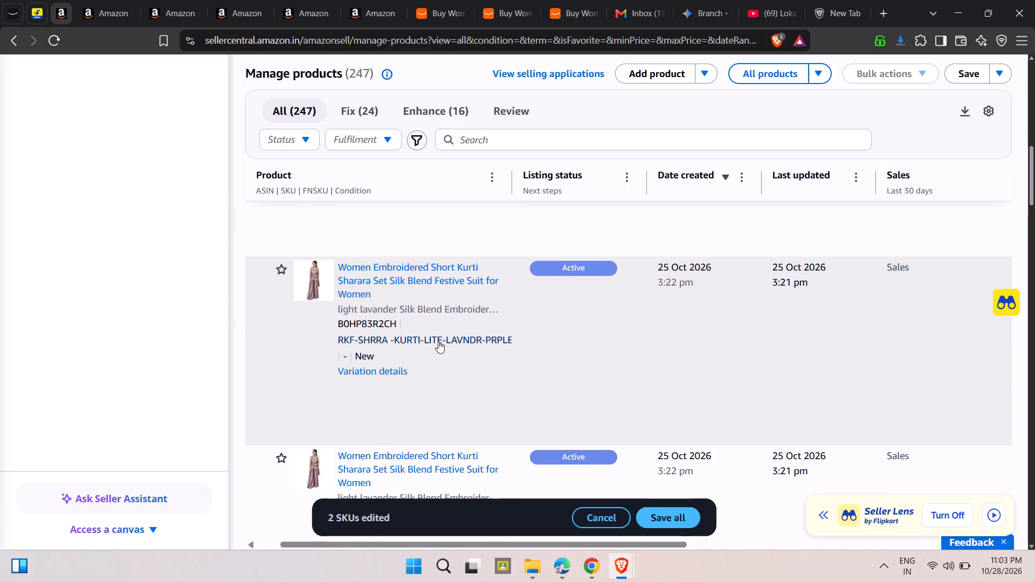
pyautogui.click(438, 341)
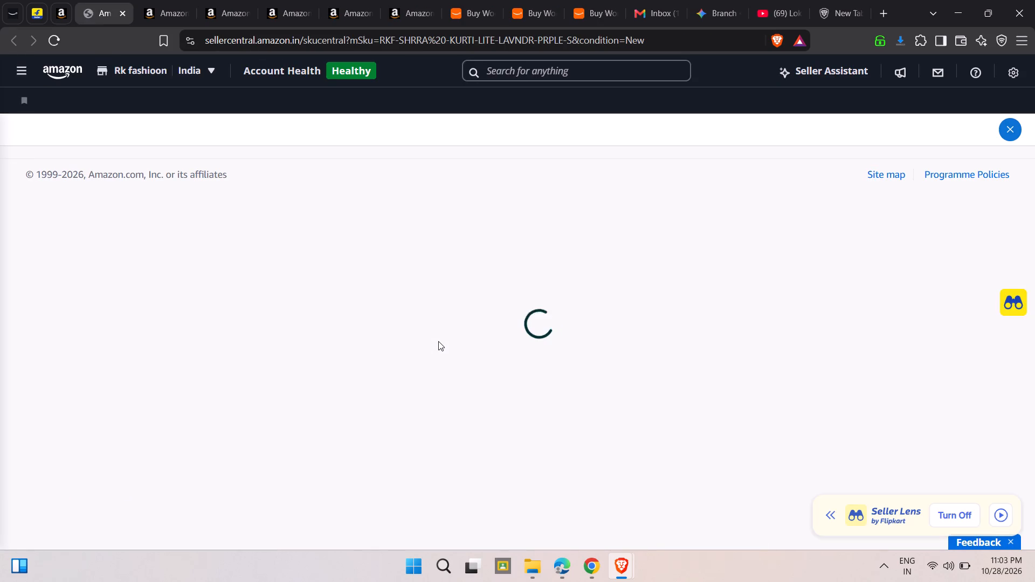
pyautogui.scroll(-1, 279, 306)
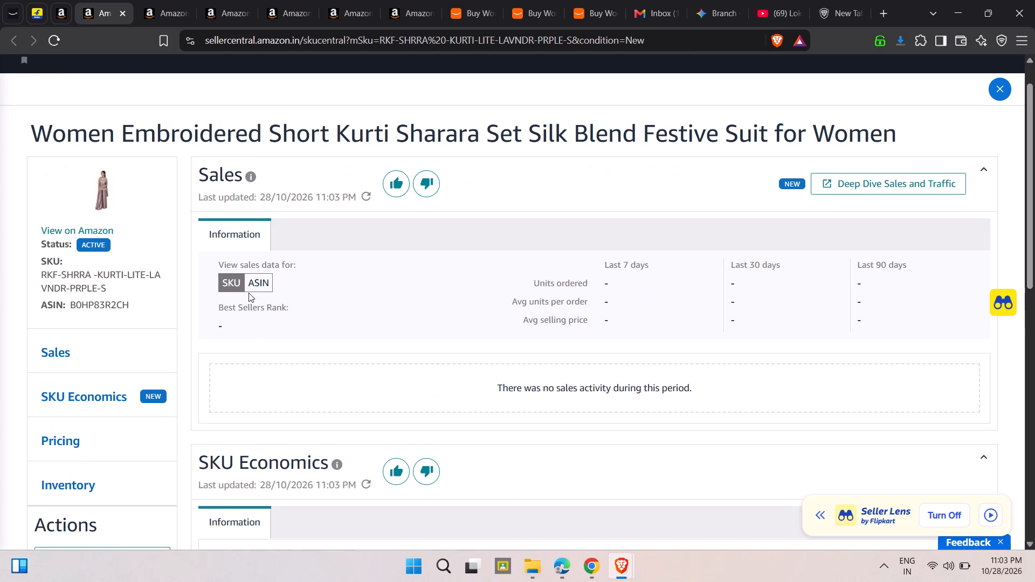
# Return to the product list and open the SKU details of variation B0HP82TDVZ to check its size.
pyautogui.click(56, 11)
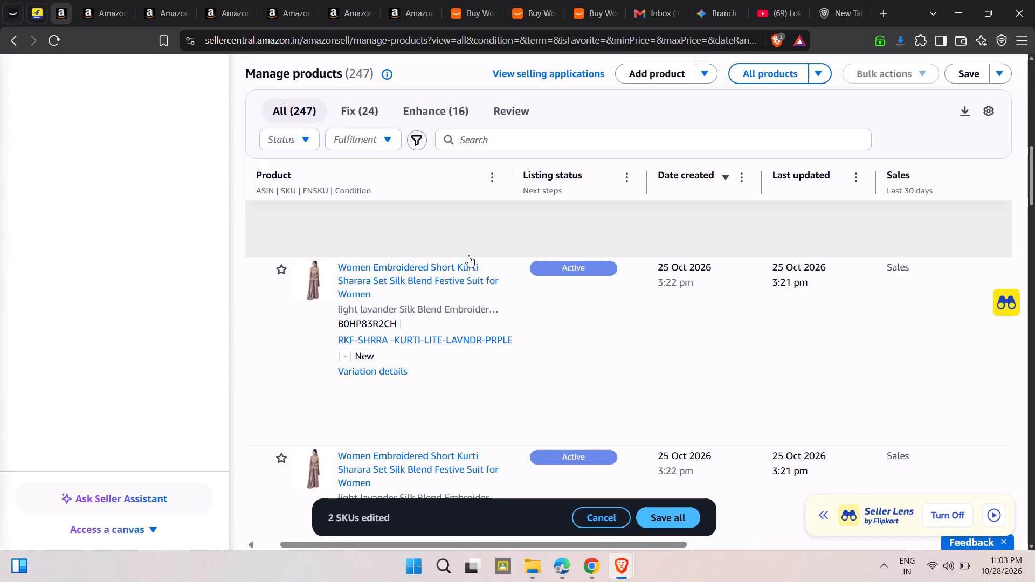
pyautogui.scroll(3, 482, 280)
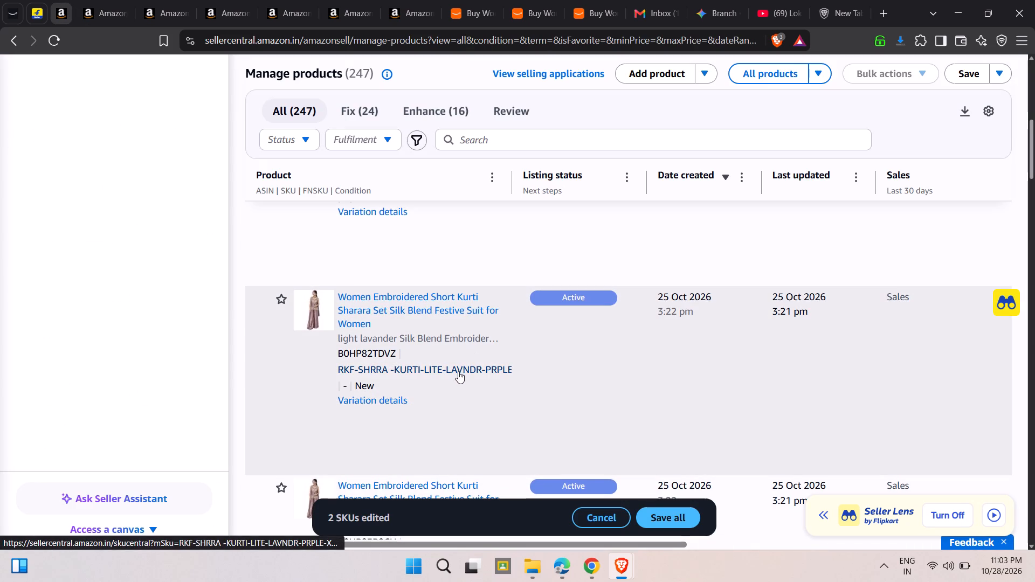
pyautogui.click(458, 371)
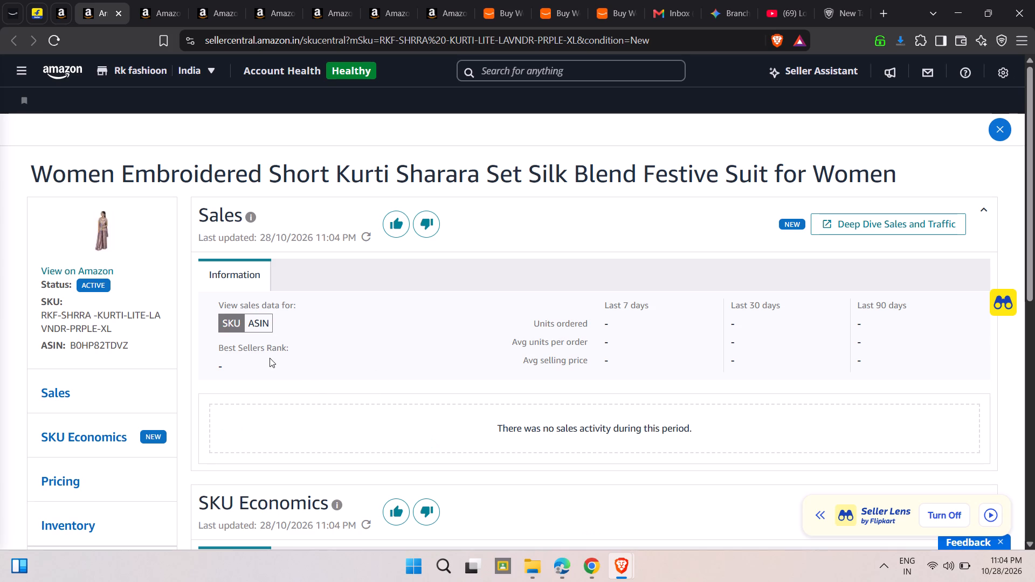
# In the product list, set the available FBM quantity of variation B0HP82TDVZ to 0 and save all edited SKUs.
pyautogui.click(52, 8)
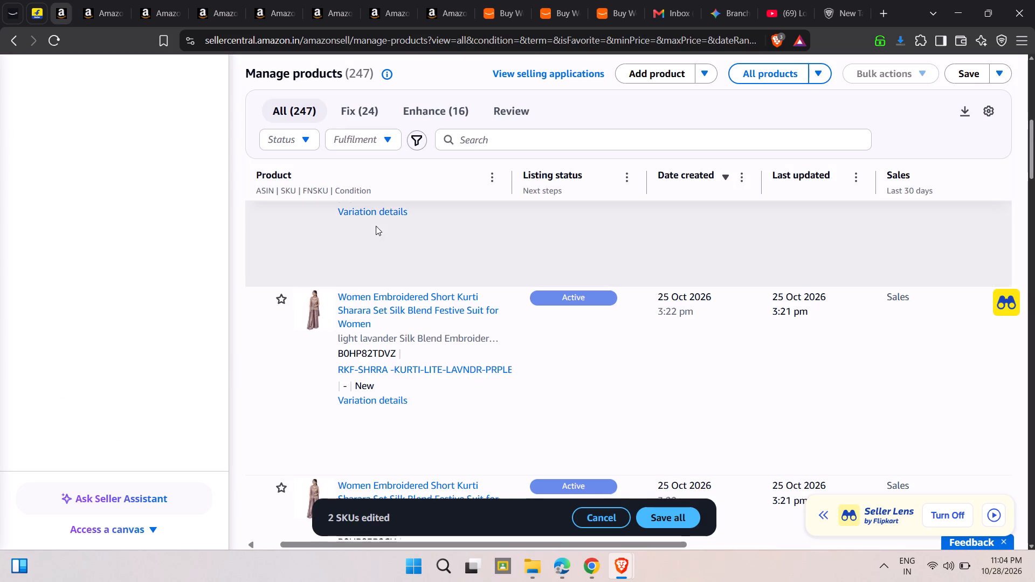
pyautogui.hscroll(-6, 559, 331)
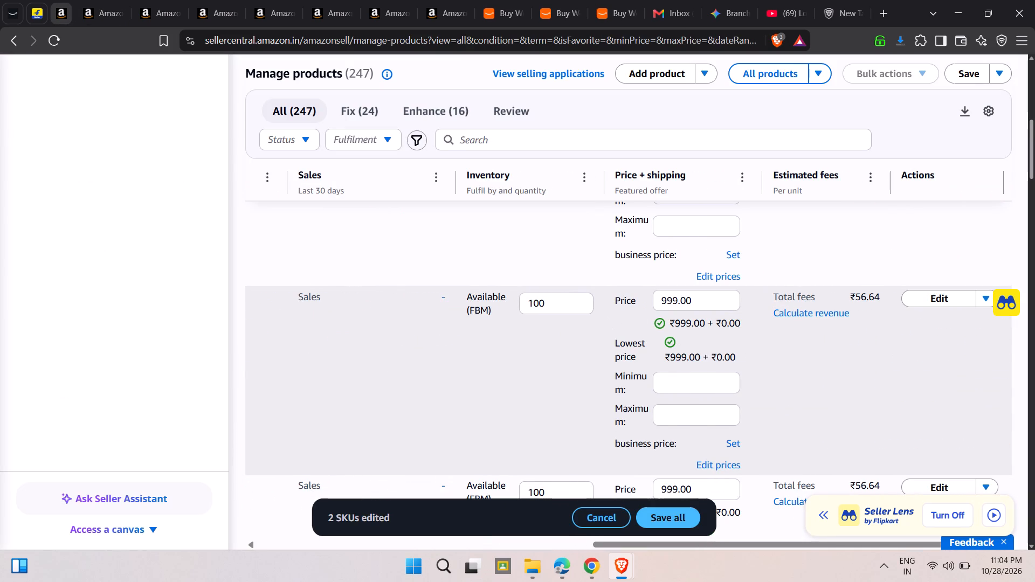
pyautogui.doubleClick(566, 309)
pyautogui.press('BackSpace')
pyautogui.press('0')
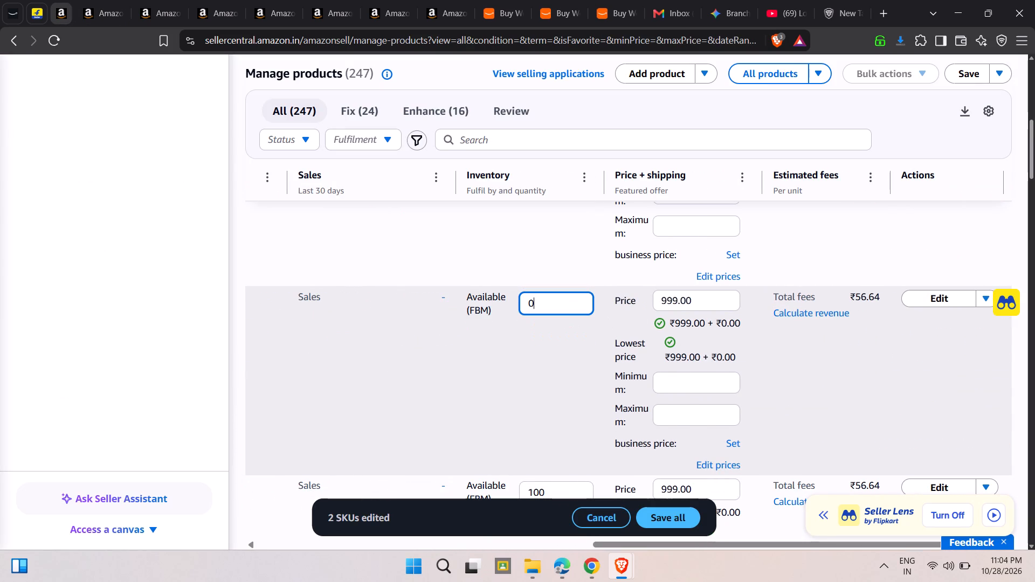
pyautogui.click(669, 515)
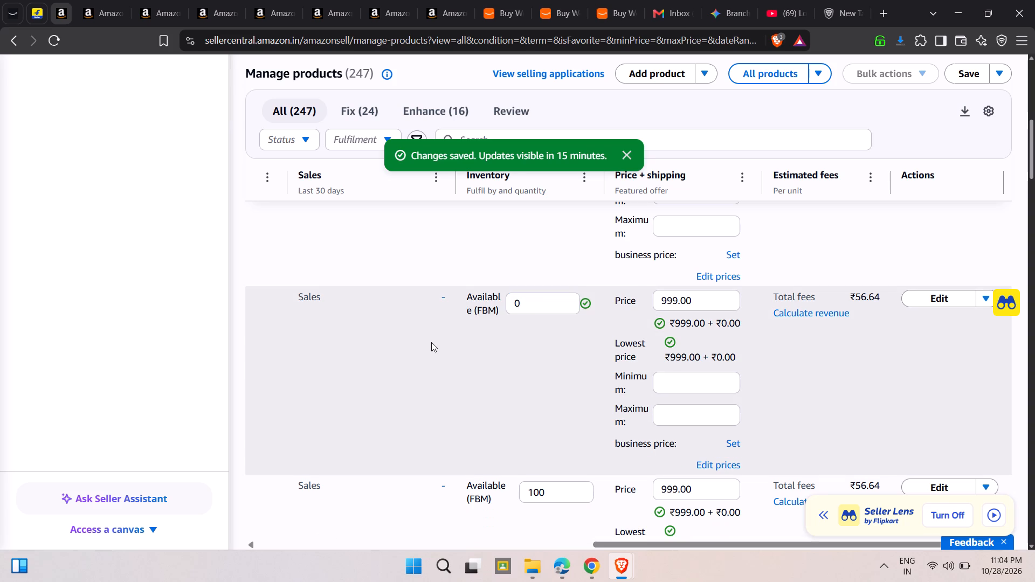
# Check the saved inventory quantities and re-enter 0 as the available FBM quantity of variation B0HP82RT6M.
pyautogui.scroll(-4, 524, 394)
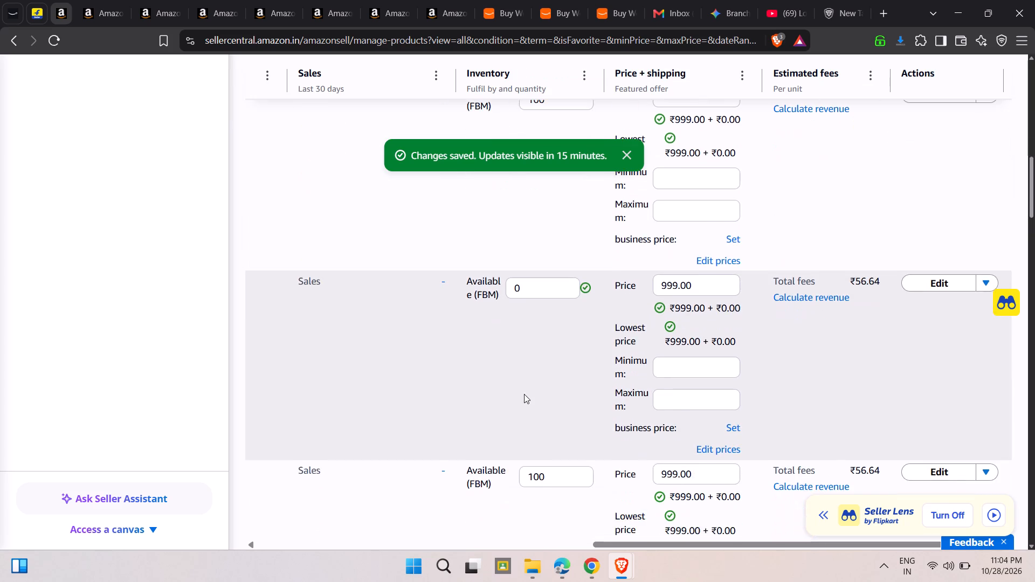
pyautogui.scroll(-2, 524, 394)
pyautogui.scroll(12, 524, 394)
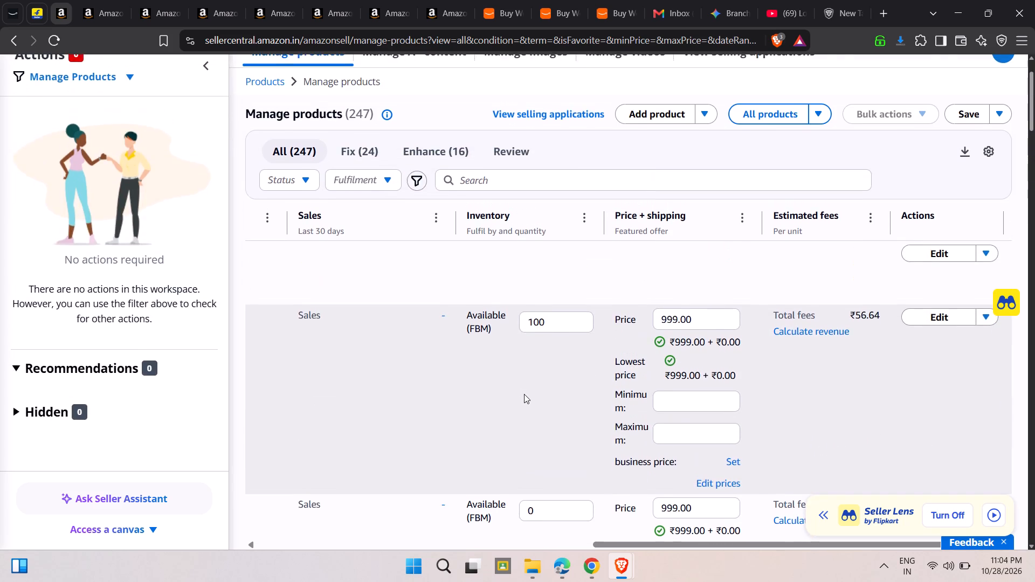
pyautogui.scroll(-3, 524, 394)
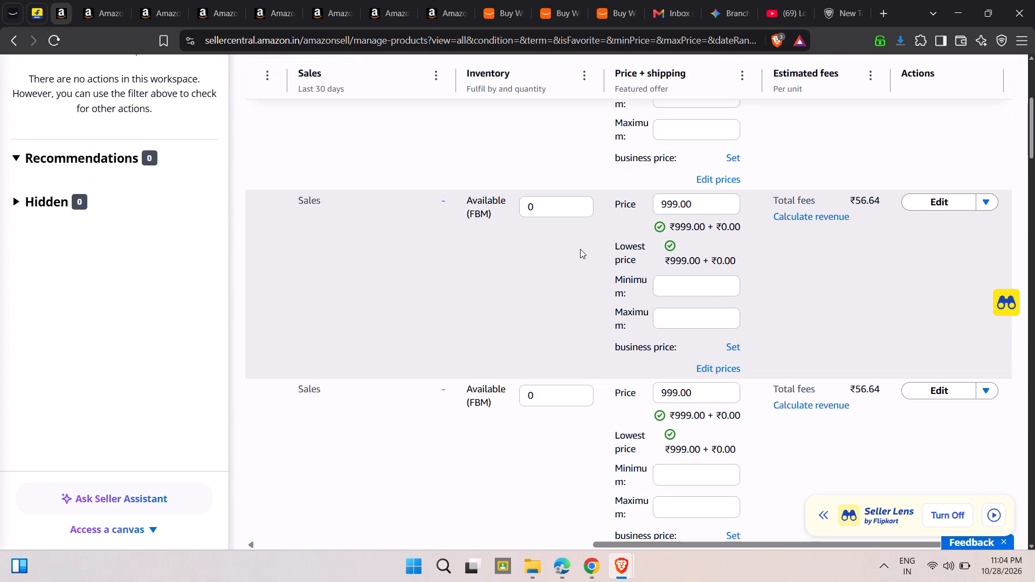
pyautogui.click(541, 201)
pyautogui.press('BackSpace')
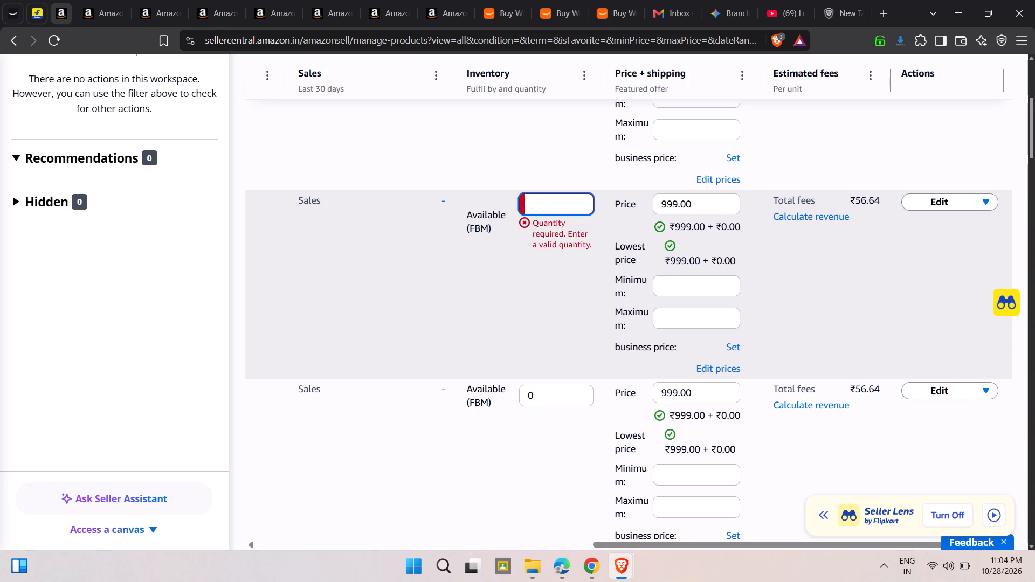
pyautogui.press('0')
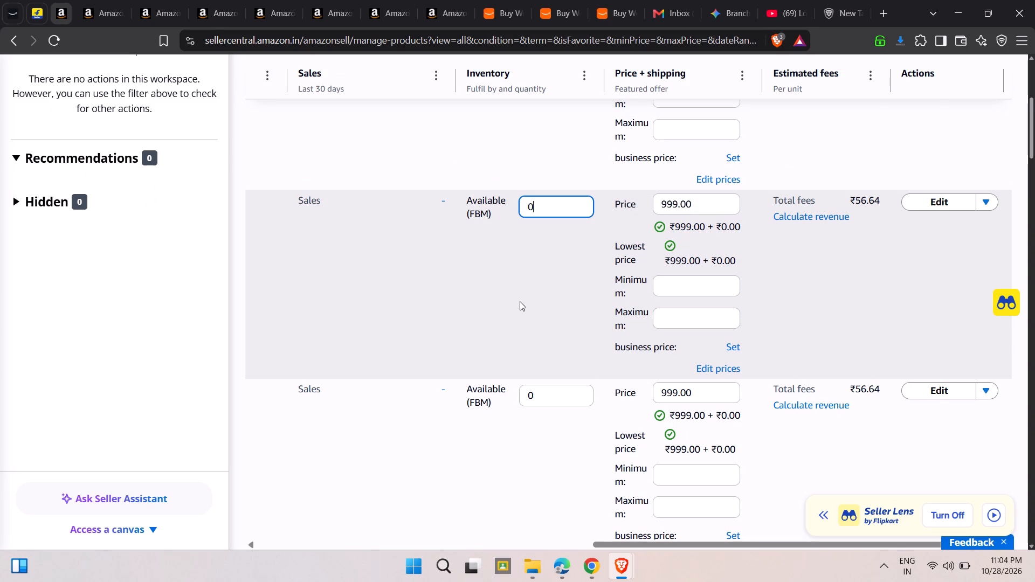
# Open the Amazon.in product page of variation B0HP82RT6M to inspect it, and close it again.
pyautogui.hscroll(7, 520, 301)
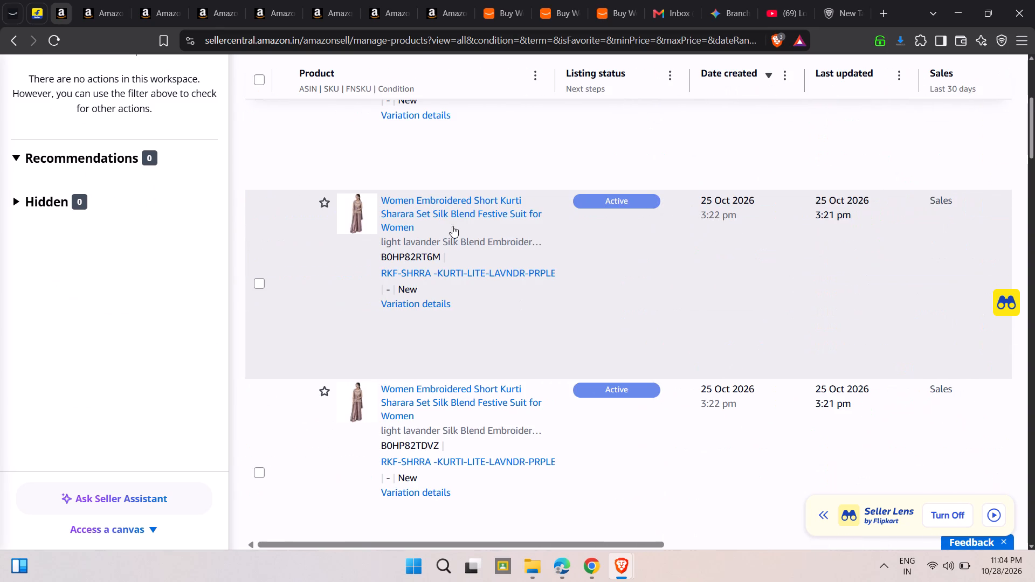
pyautogui.click(433, 208)
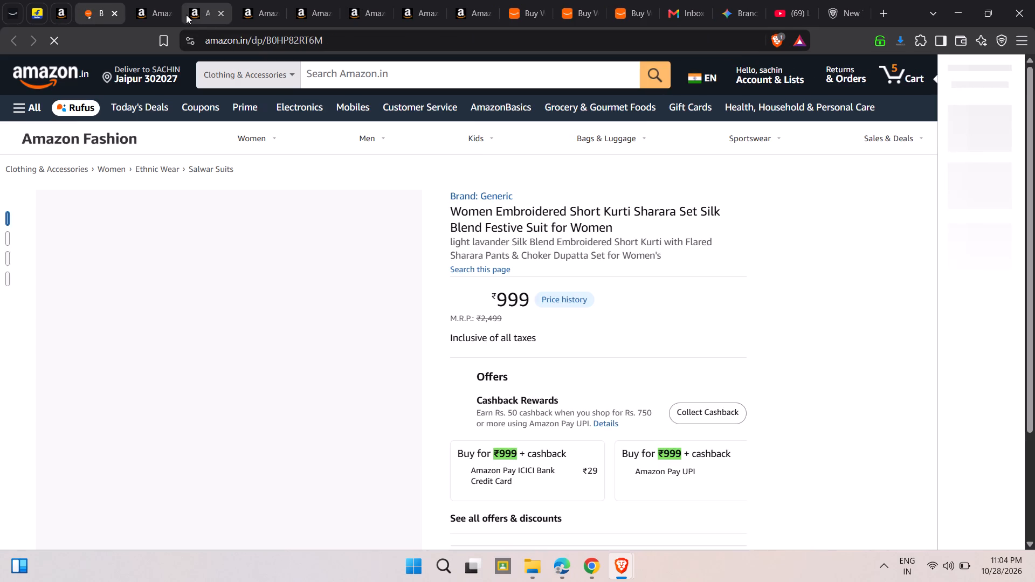
pyautogui.scroll(-3, 295, 309)
pyautogui.scroll(5, 295, 309)
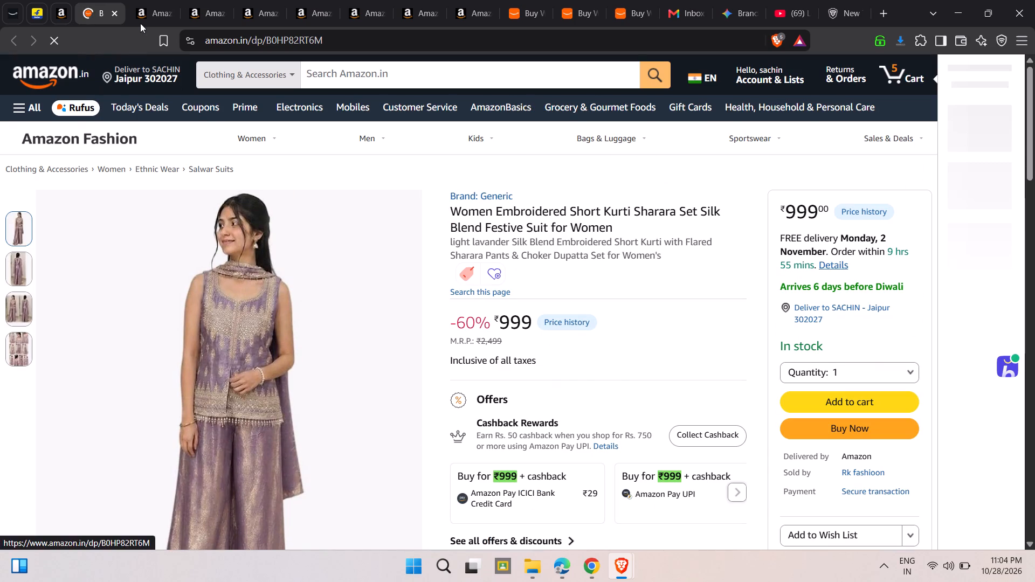
pyautogui.click(116, 15)
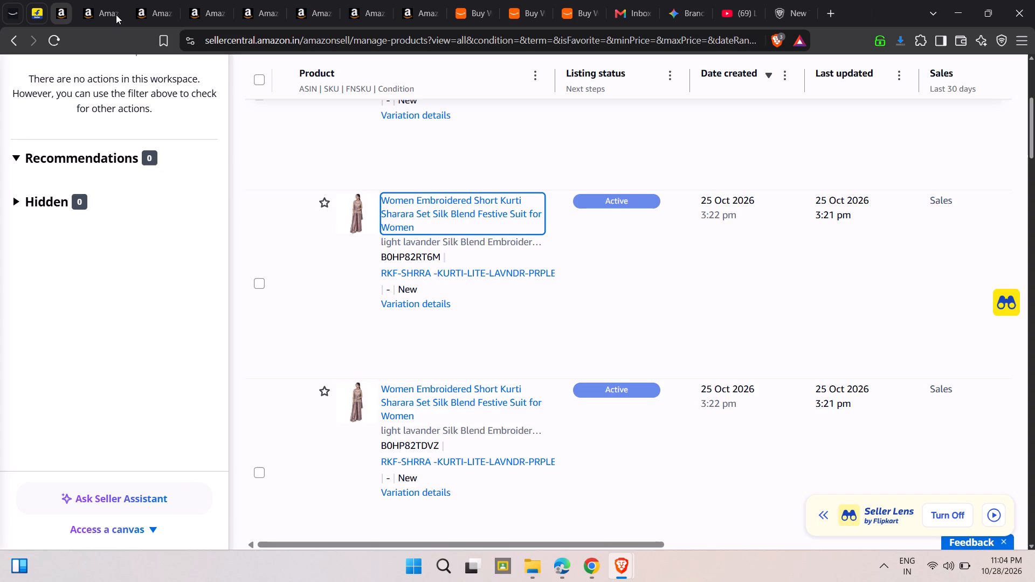
# Close the surplus SKU details pages that were opened for the Kurti Sharara Set variations.
pyautogui.click(111, 16)
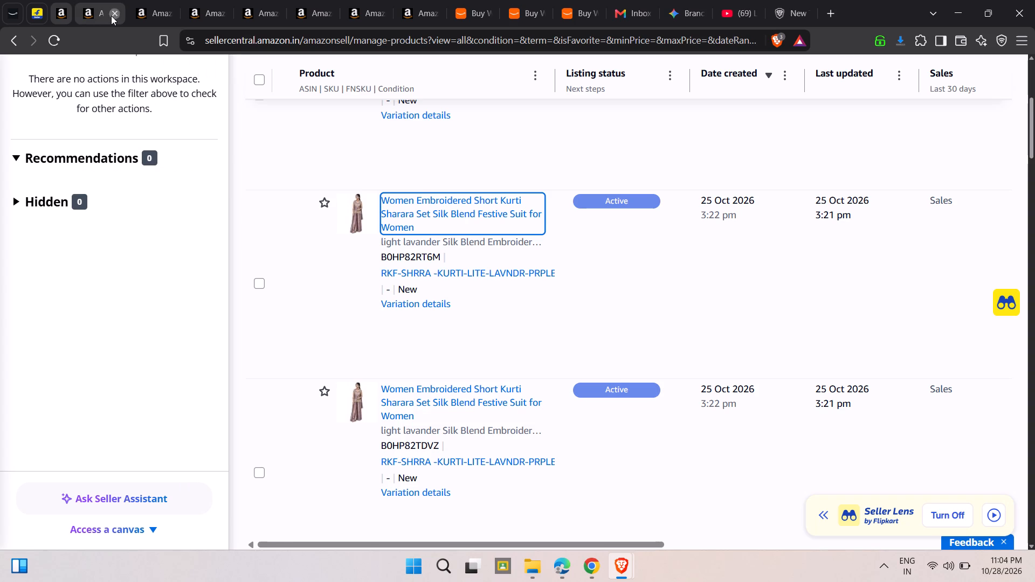
pyautogui.click(99, 9)
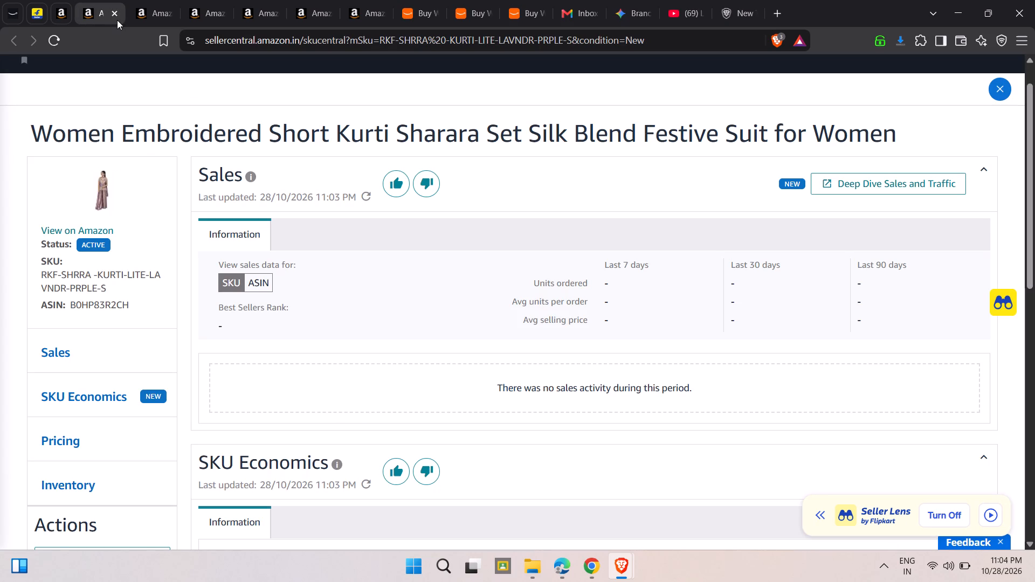
pyautogui.click(117, 19)
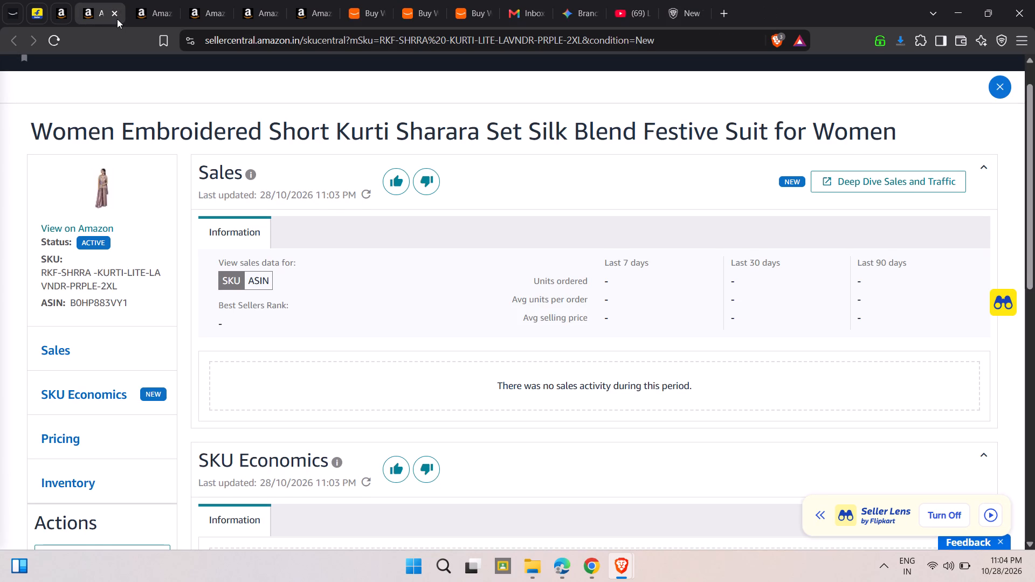
pyautogui.click(117, 19)
pyautogui.click(117, 19)
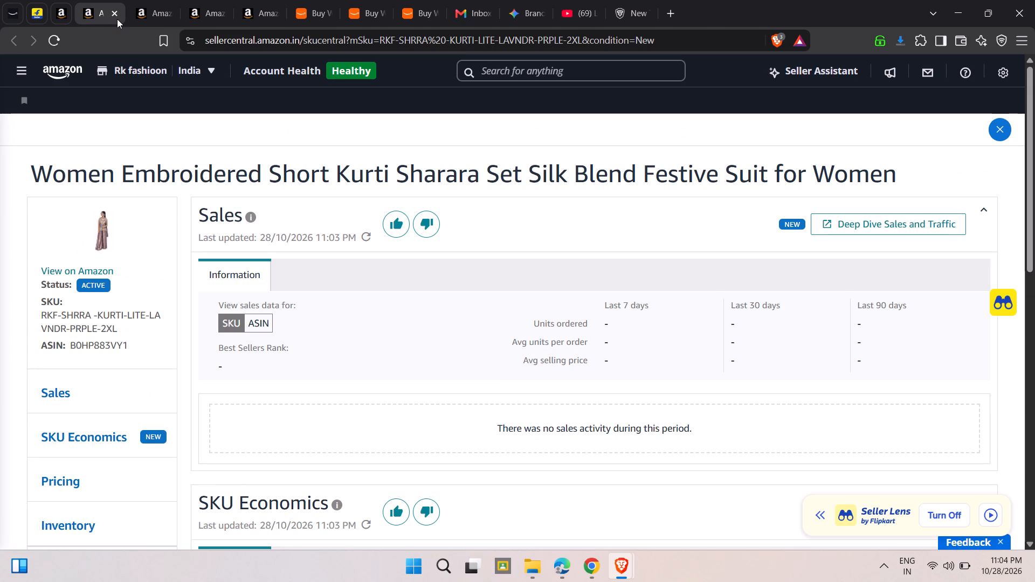
pyautogui.click(117, 19)
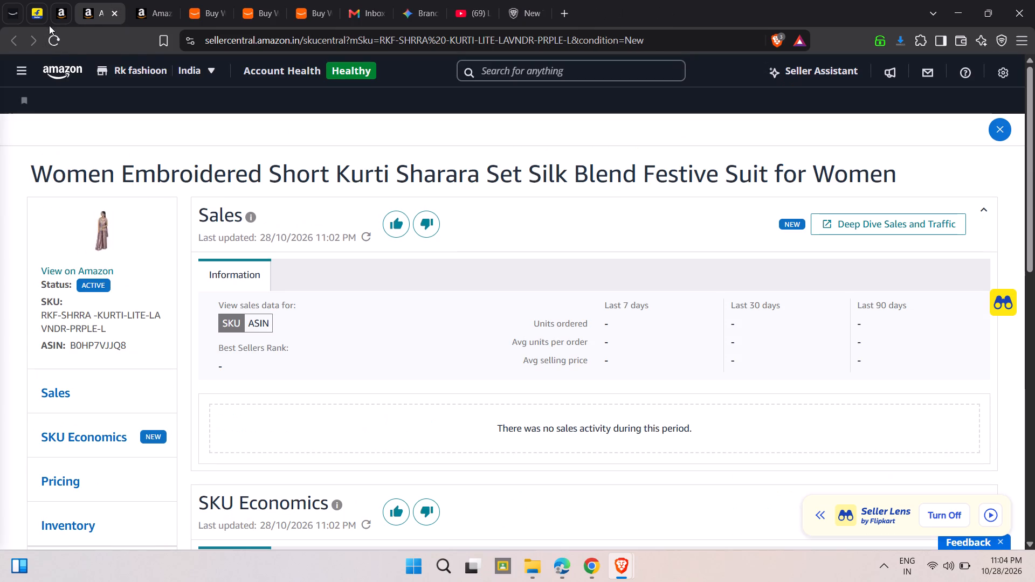
# Return to the Manage products list, reload it, and expand the variations of Kurti Sharara Set B0HP7VLMC4.
pyautogui.click(56, 17)
pyautogui.scroll(4, 549, 390)
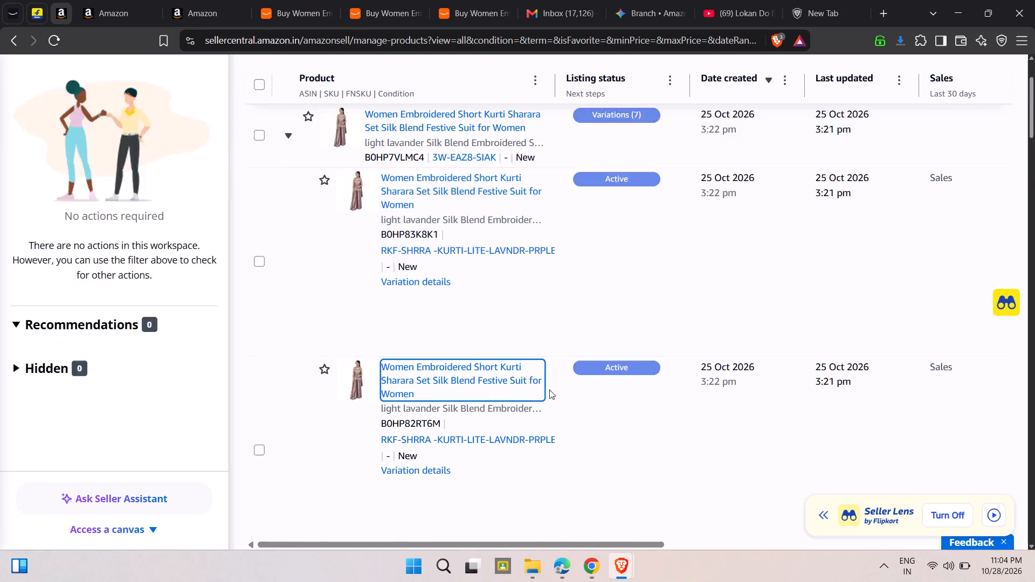
pyautogui.scroll(3, 549, 390)
pyautogui.click(49, 40)
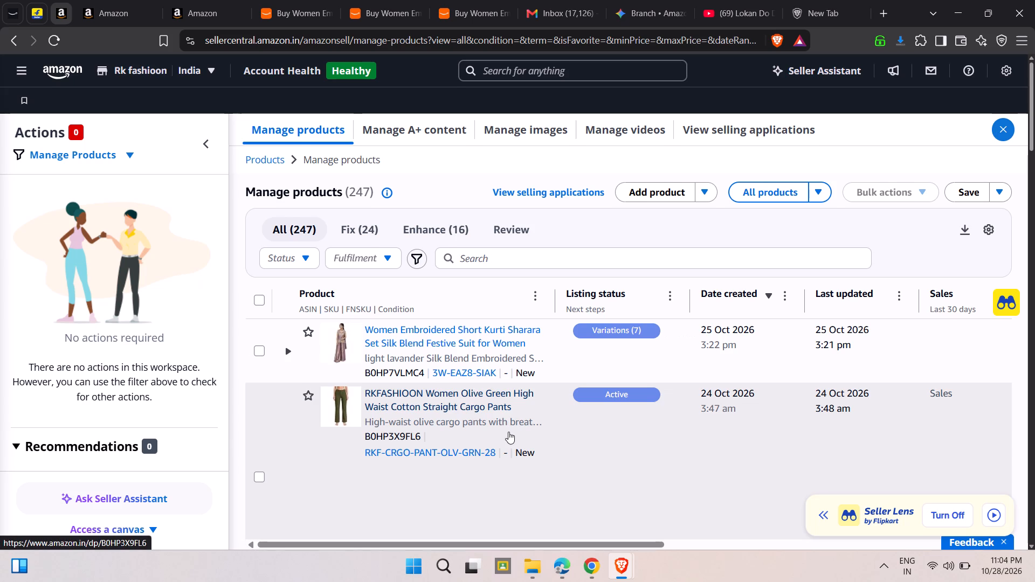
pyautogui.click(287, 355)
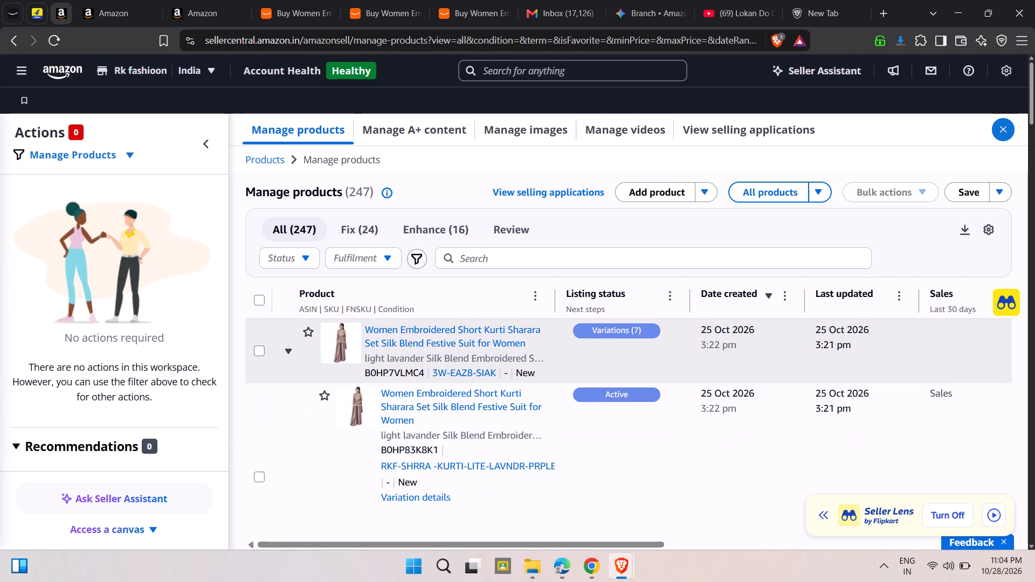
# Widen the Product column so that the full variation SKUs with their size suffixes can be read.
pyautogui.moveTo(555, 303); pyautogui.dragTo(640, 312)
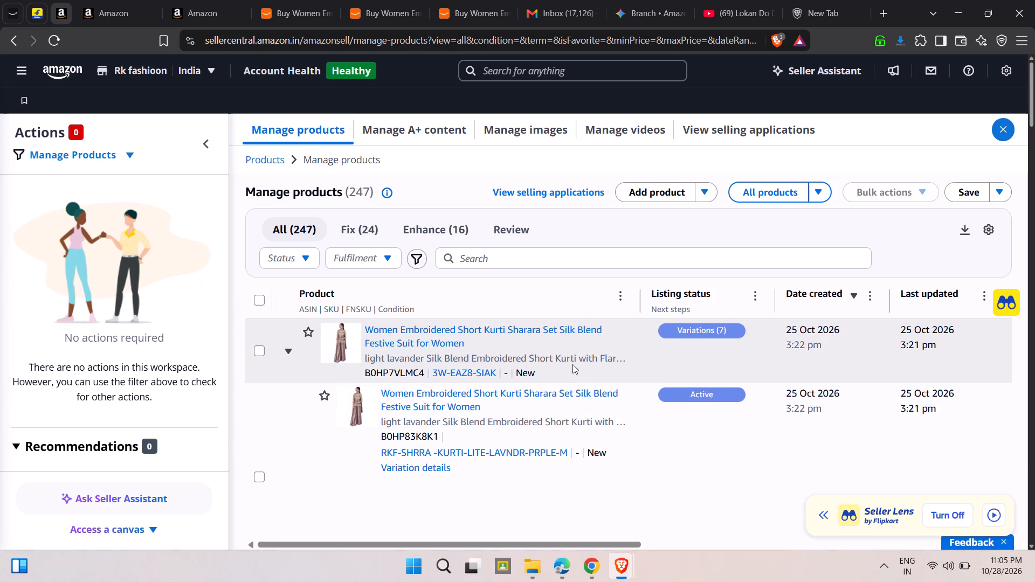
# Set the available FBM quantity of the 2XS variation, B0HP82RT6M, to 0.
pyautogui.scroll(-1, 560, 376)
pyautogui.scroll(-1, 560, 457)
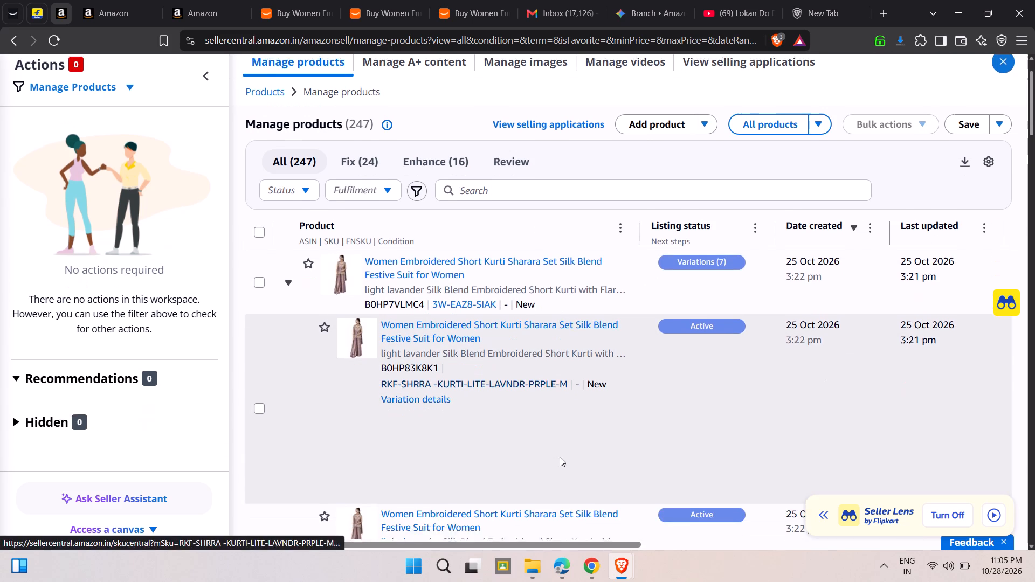
pyautogui.scroll(-3, 560, 457)
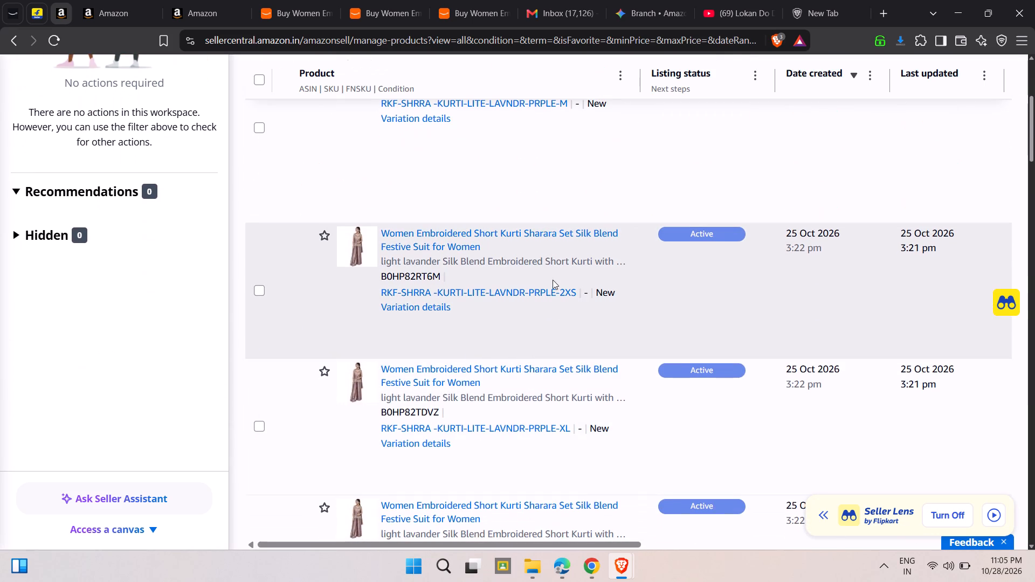
pyautogui.hscroll(-4, 591, 296)
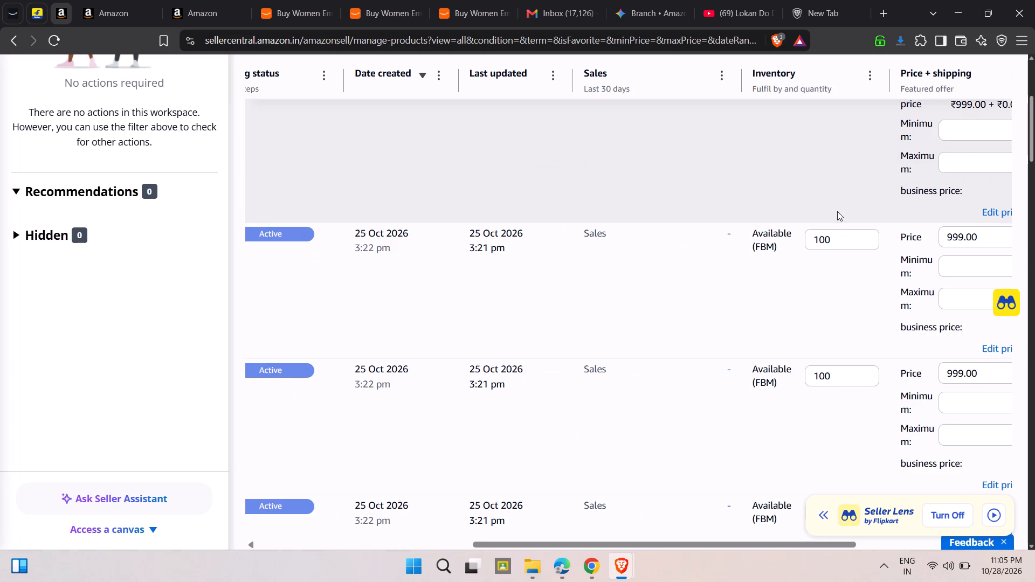
pyautogui.doubleClick(844, 240)
pyautogui.press('0')
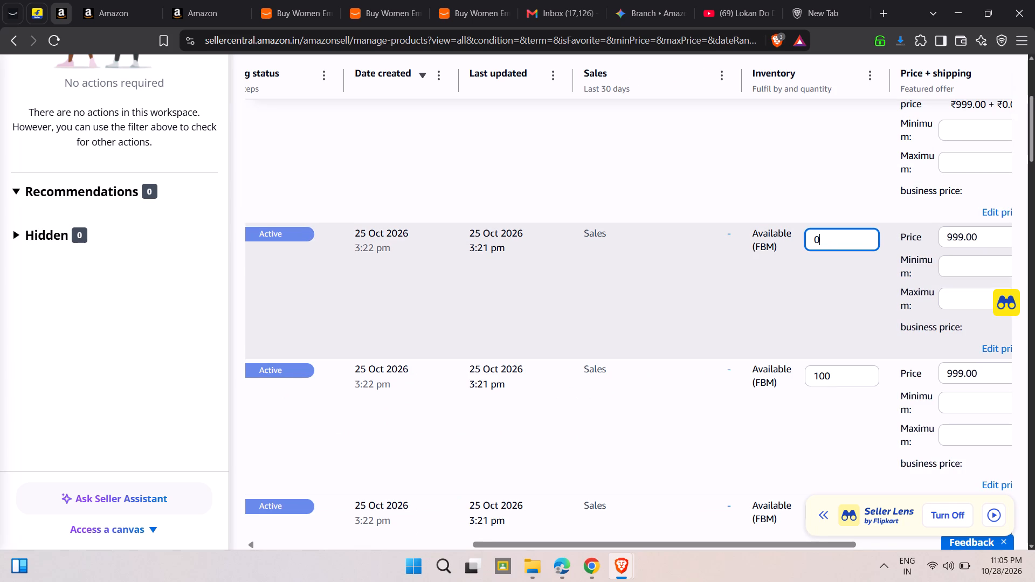
# Set the available FBM quantity of the XL variation, B0HP82TDVZ, to 0.
pyautogui.hscroll(3, 638, 242)
pyautogui.scroll(-1, 503, 335)
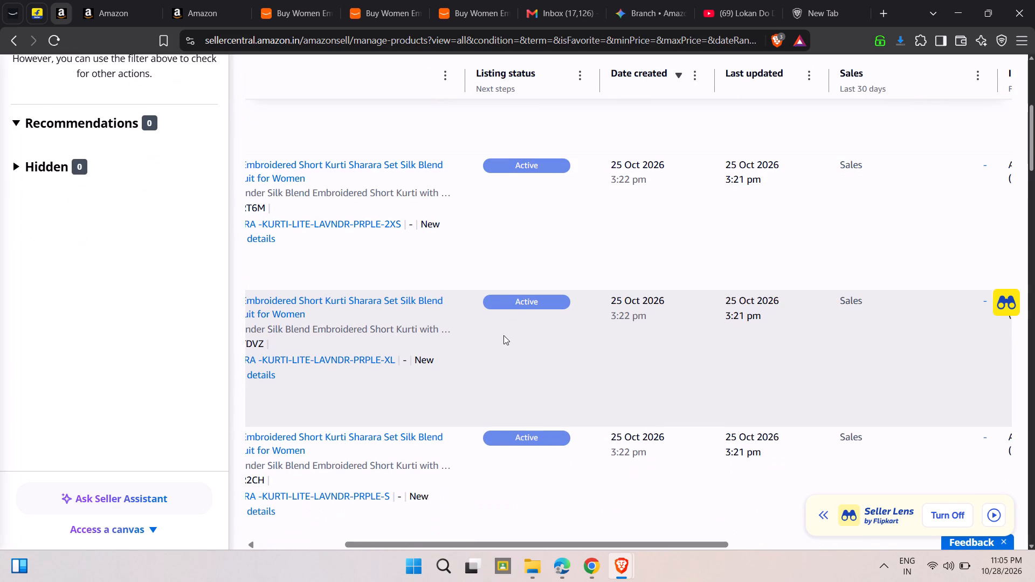
pyautogui.scroll(-1, 503, 335)
pyautogui.hscroll(-3, 710, 369)
pyautogui.doubleClick(821, 307)
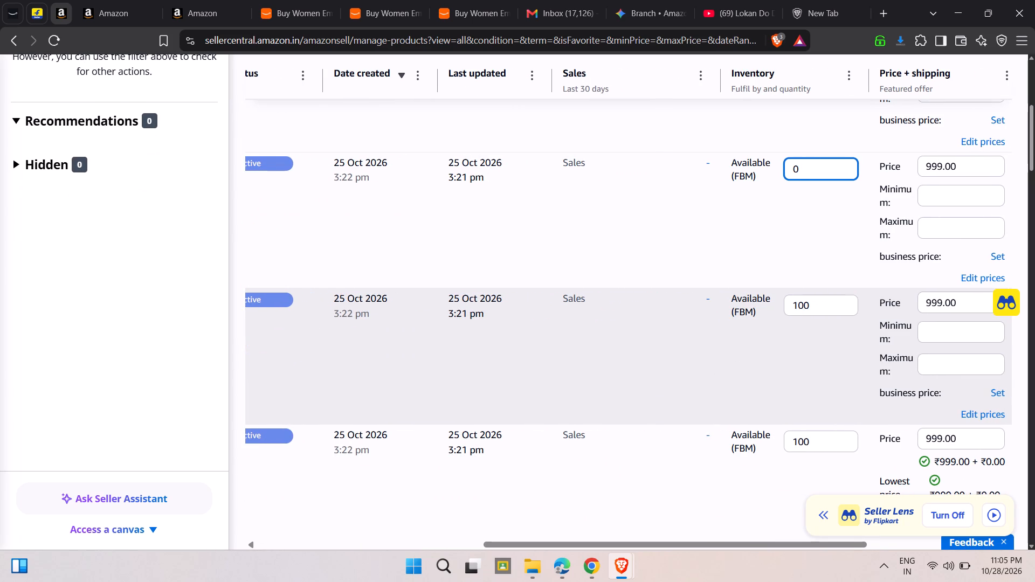
pyautogui.press('BackSpace')
pyautogui.press('0')
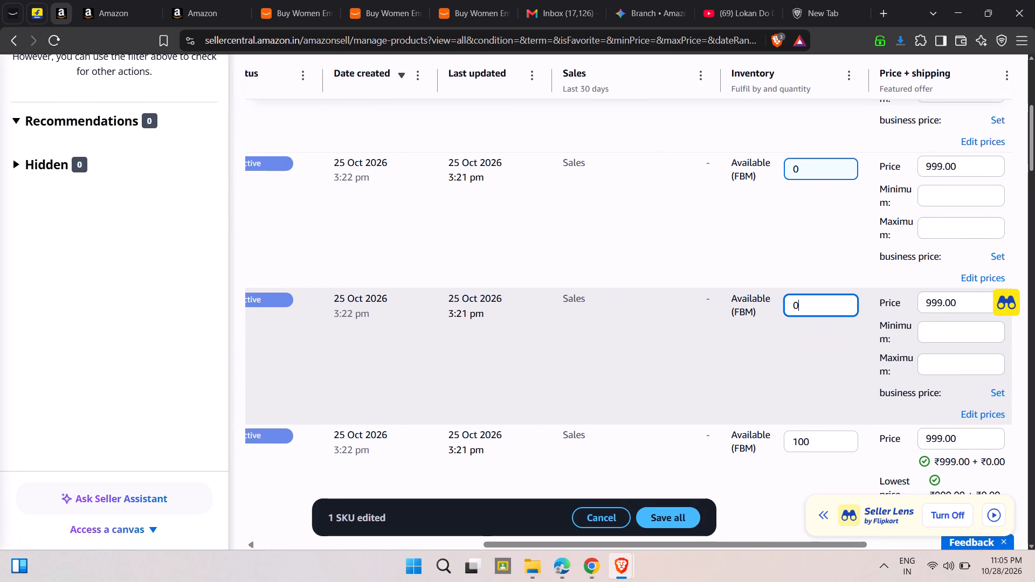
# Set the available FBM quantity of the 2XL variation, the SKU ending in LAVNDR-PRPLE-2XL, to 0.
pyautogui.hscroll(5, 686, 314)
pyautogui.scroll(-1, 686, 314)
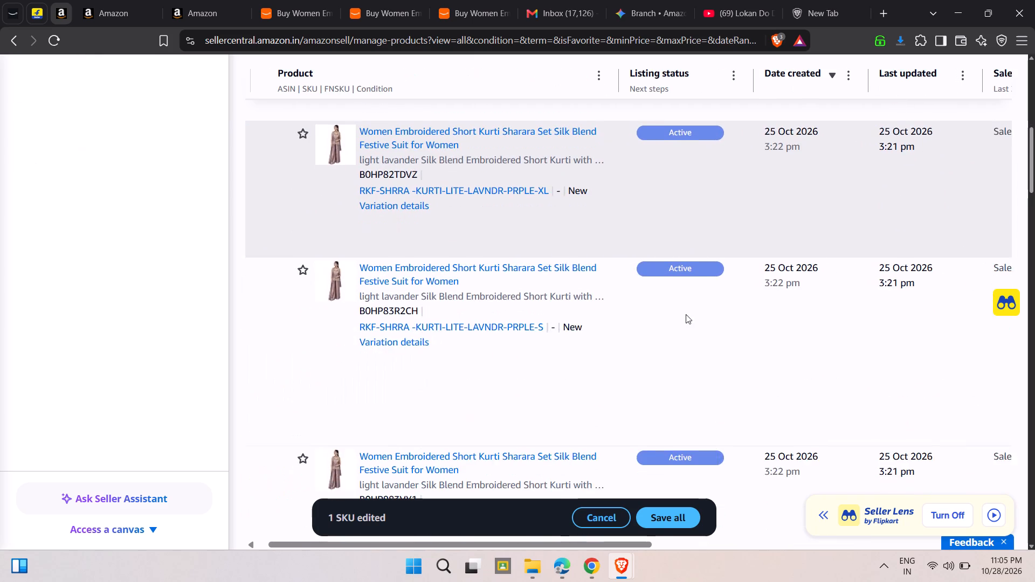
pyautogui.scroll(-1, 686, 314)
pyautogui.scroll(-2, 615, 331)
pyautogui.hscroll(-2, 684, 366)
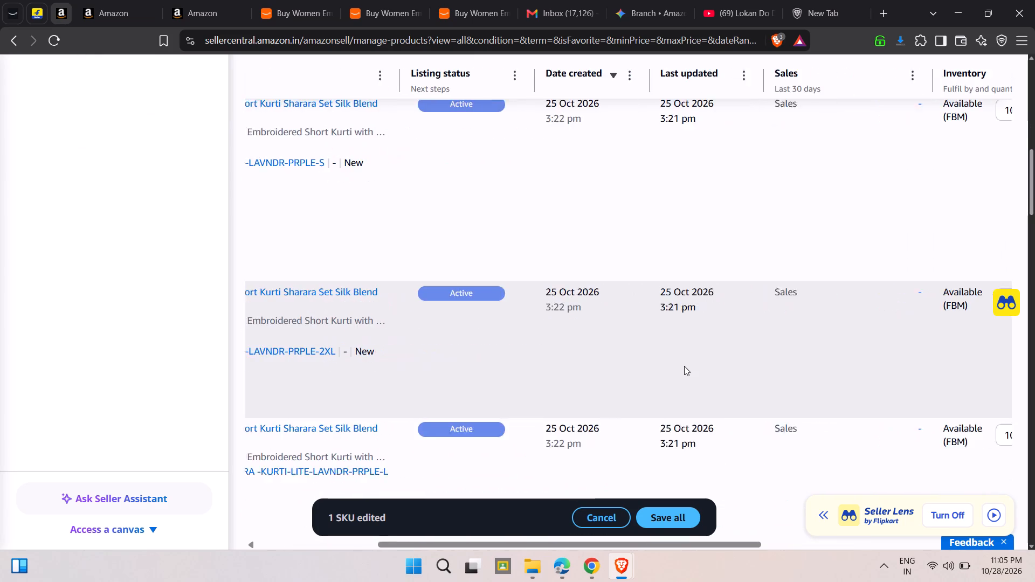
pyautogui.hscroll(-4, 684, 366)
pyautogui.doubleClick(734, 302)
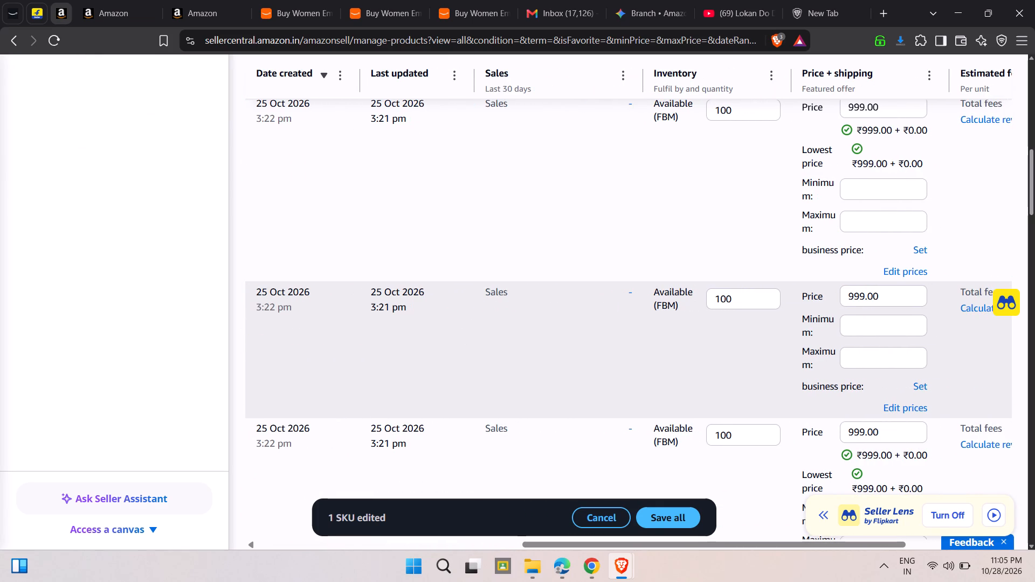
pyautogui.click(734, 302)
pyautogui.press('BackSpace')
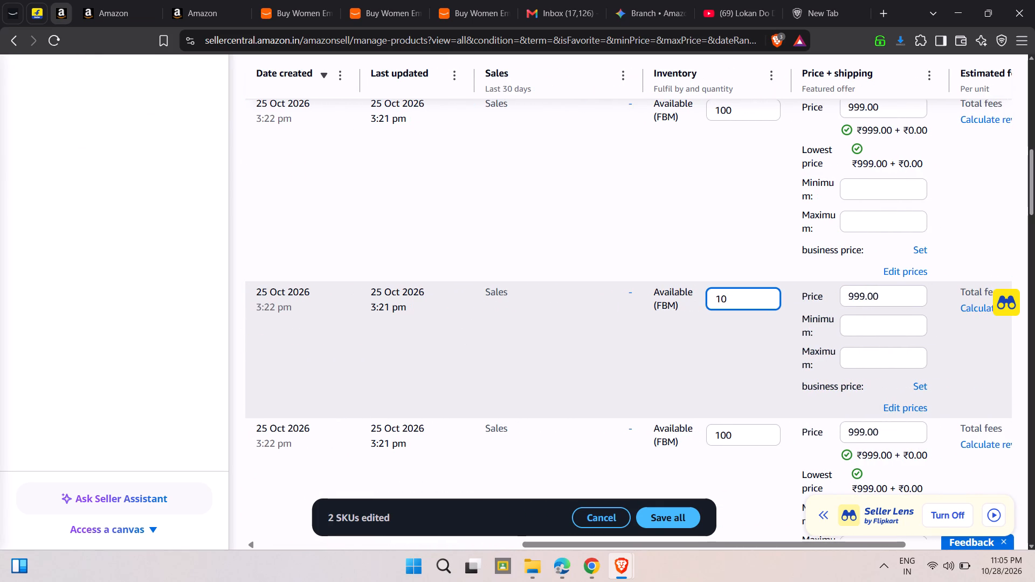
pyautogui.press('BackSpace')
pyautogui.press('BackSpace')
pyautogui.press('BackSpace')
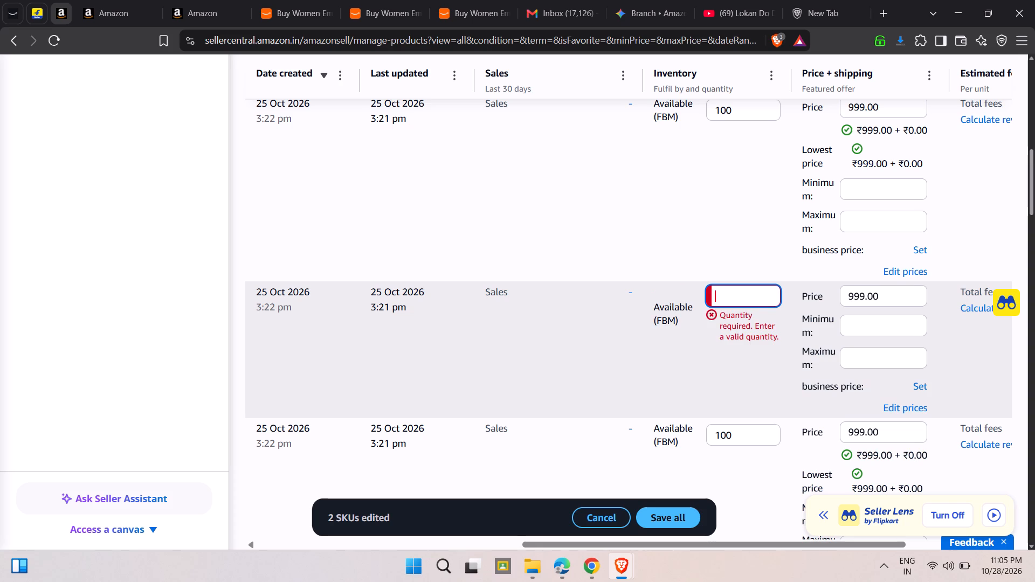
pyautogui.press('0')
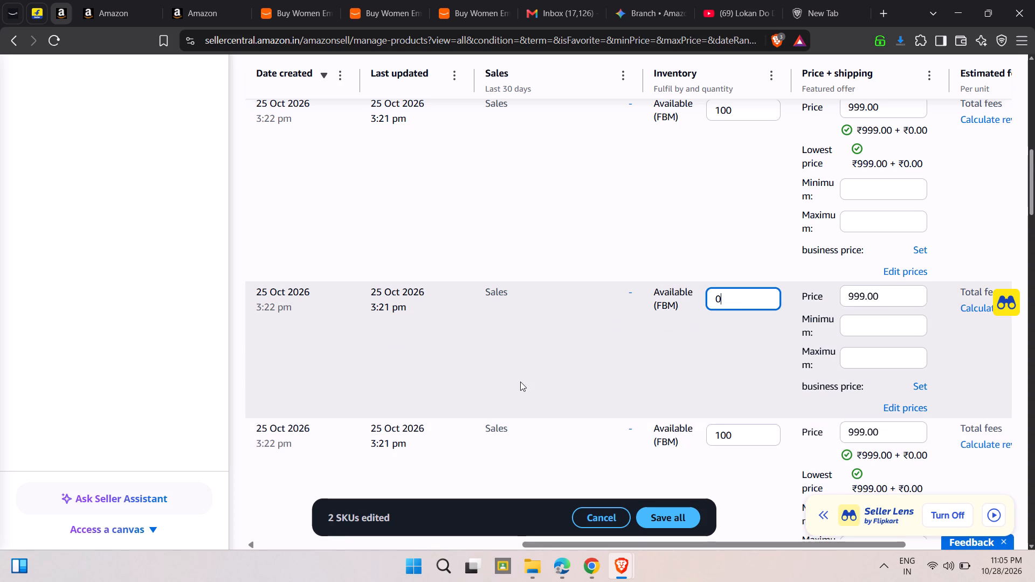
pyautogui.scroll(-2, 520, 382)
pyautogui.click(570, 382)
pyautogui.hscroll(1, 520, 344)
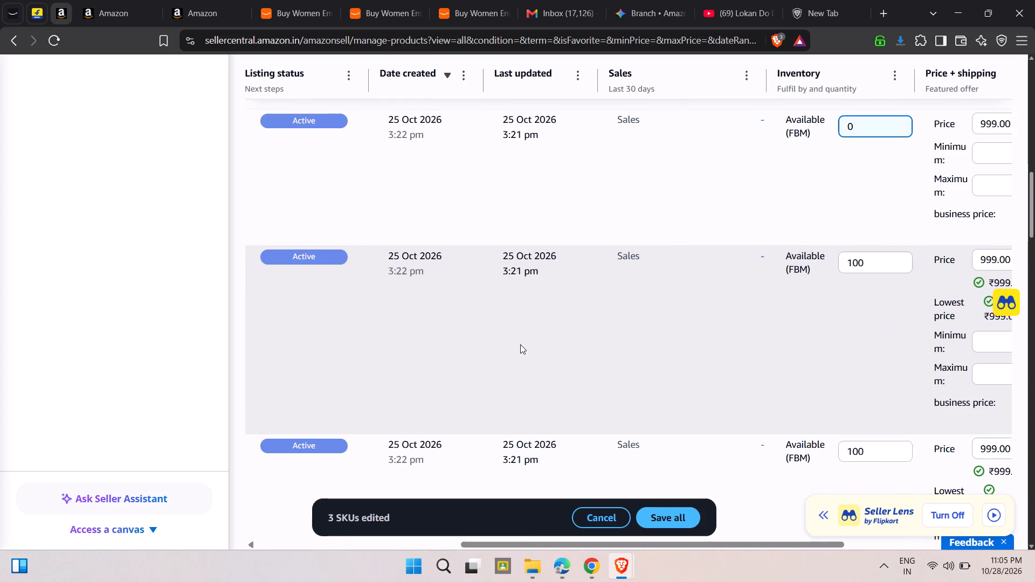
pyautogui.hscroll(3, 520, 344)
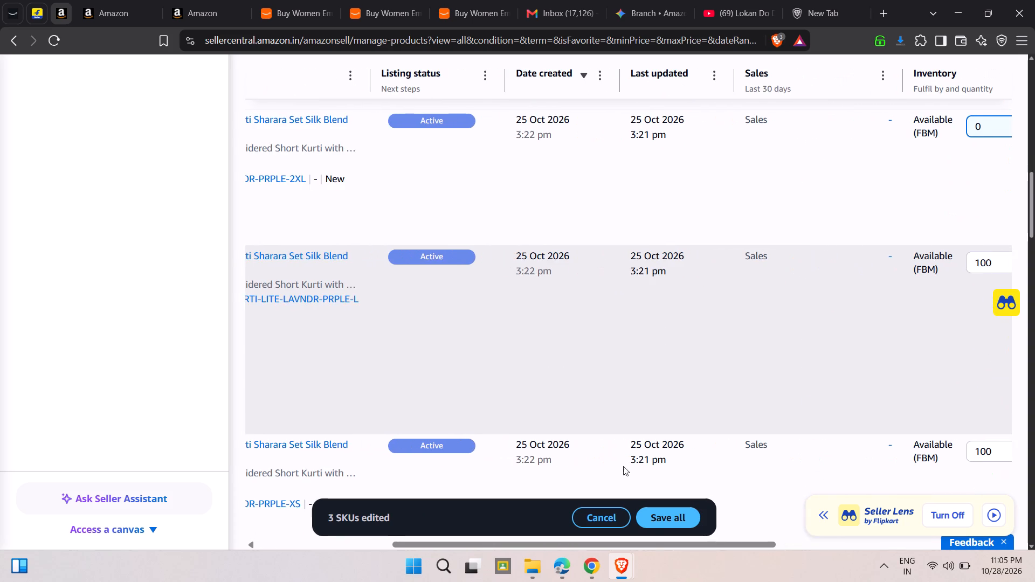
# Save all the pending quantity edits for the three edited SKUs.
pyautogui.click(659, 514)
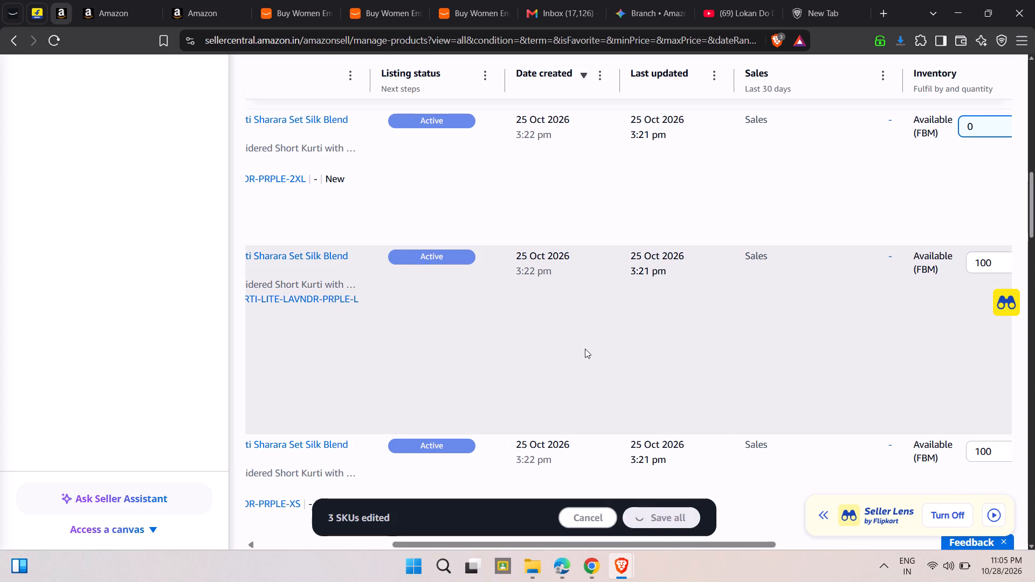
# Reload the Manage products list after going back to its beginning.
pyautogui.hscroll(-3, 585, 349)
pyautogui.scroll(2, 525, 253)
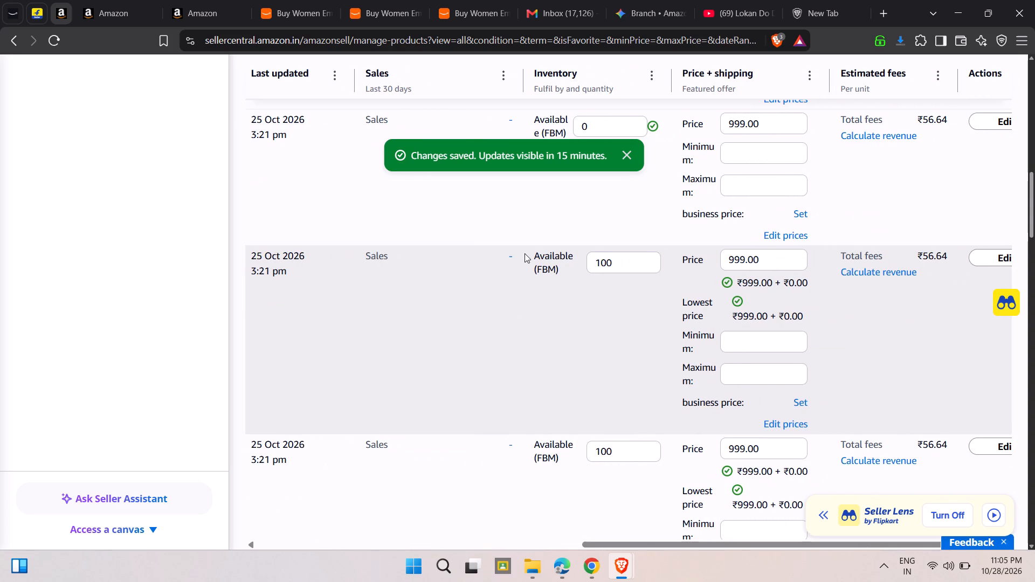
pyautogui.scroll(8, 525, 253)
pyautogui.scroll(4, 384, 267)
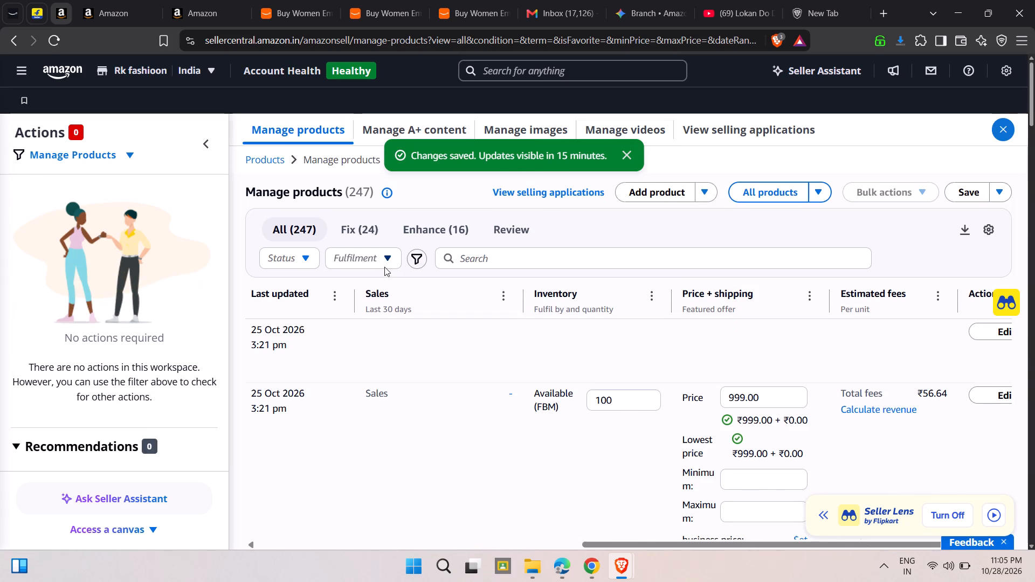
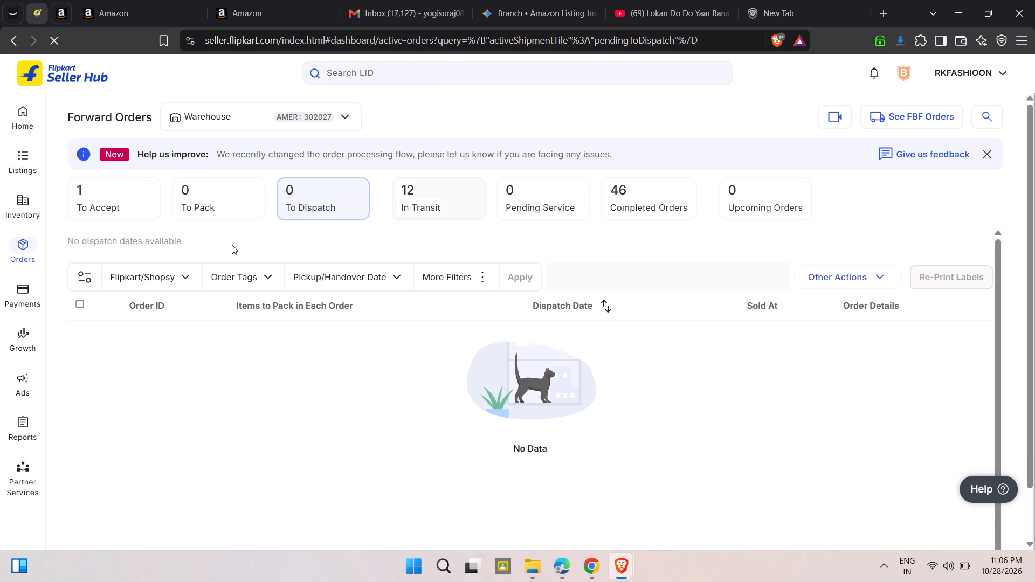
# Accept the one pending Flipkart order for the yellow RK Fashion Top Palazzos Western Set, SKU RKF-YELLOW-RICRAC-SET-XL.
pyautogui.click(113, 208)
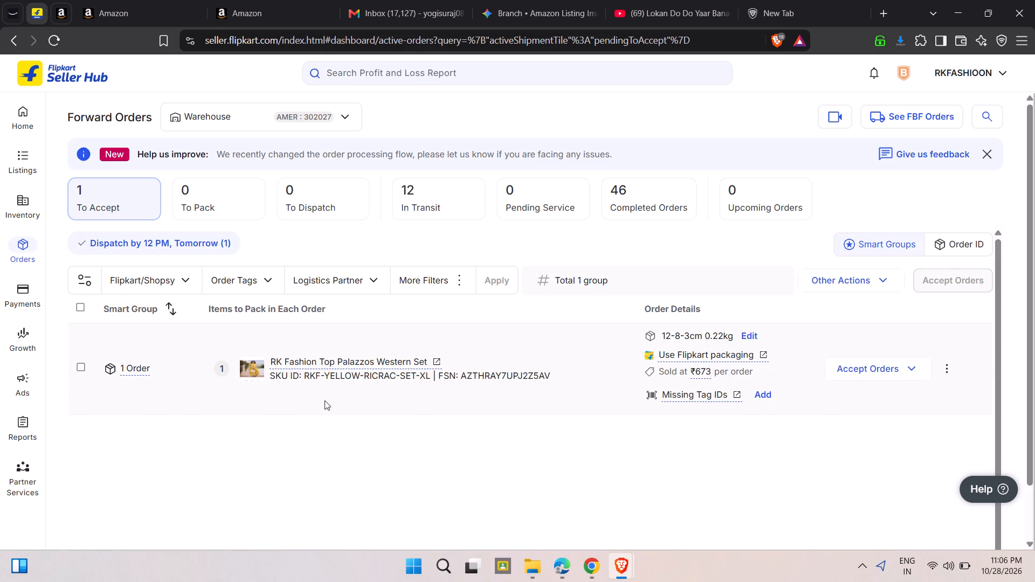
pyautogui.click(865, 365)
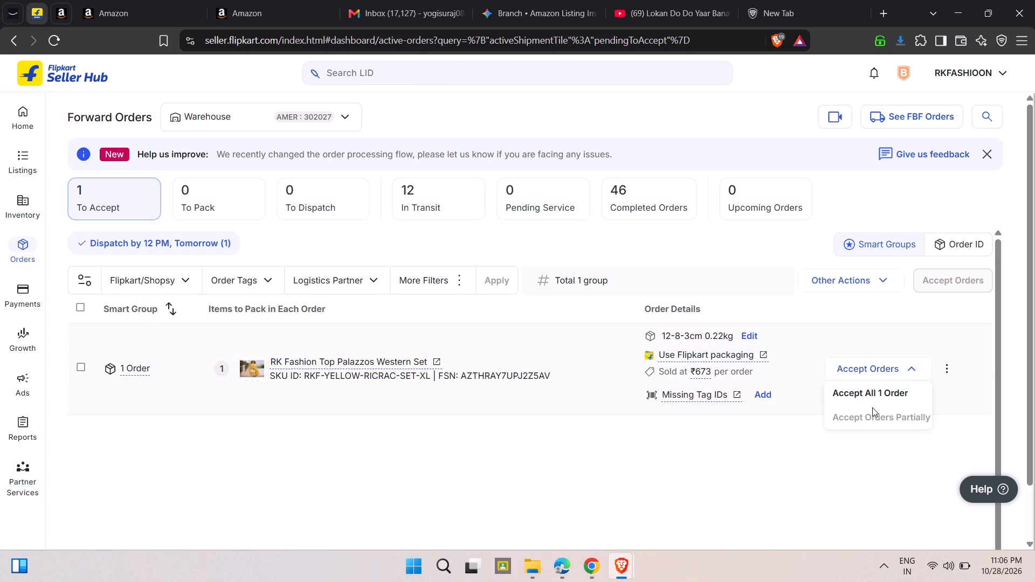
pyautogui.click(870, 398)
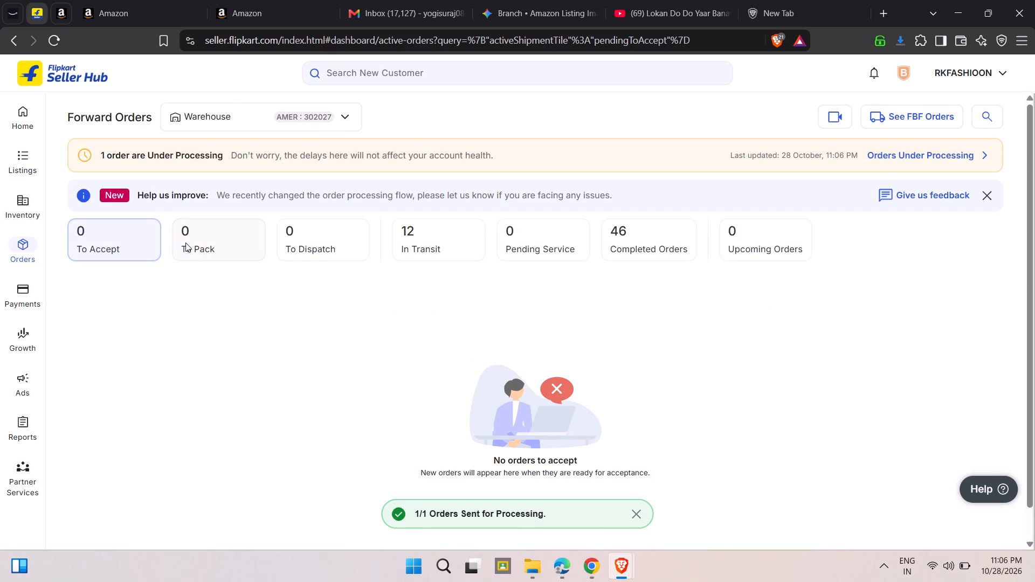
# Refresh the orders to pack, print the accepted order's label and save the invoice label PDF in the sharara set folder.
pyautogui.click(185, 242)
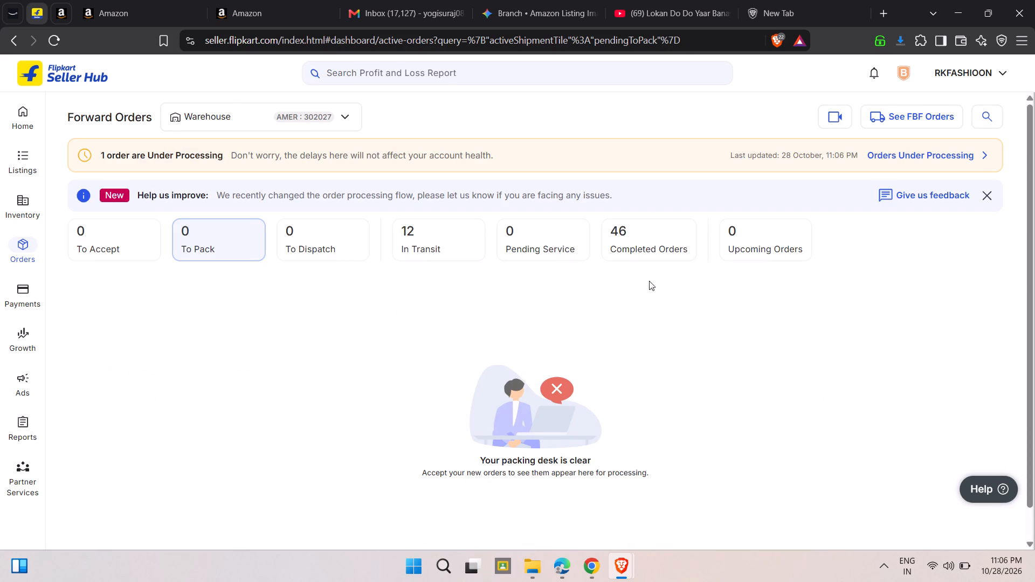
pyautogui.click(58, 38)
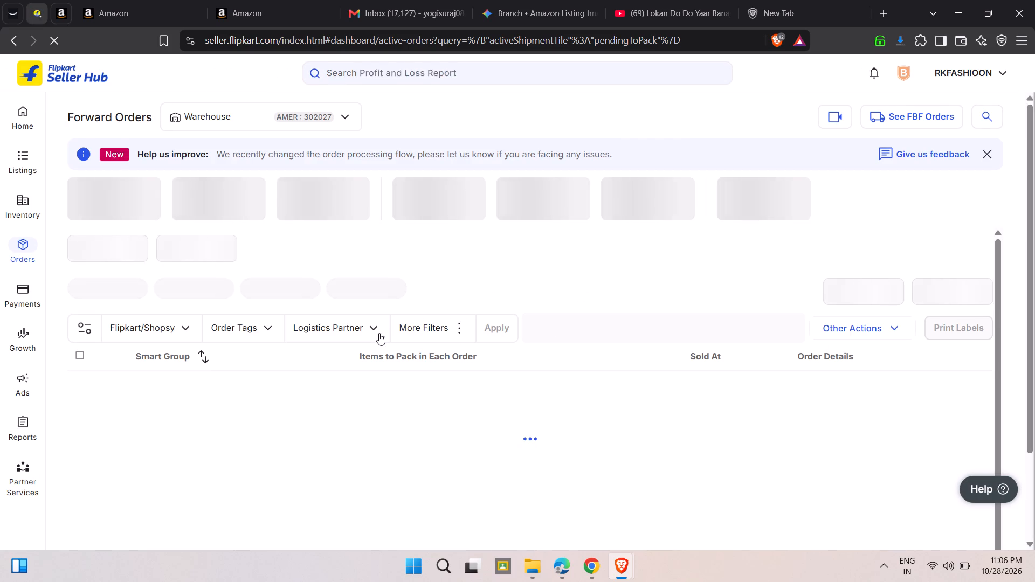
pyautogui.click(219, 201)
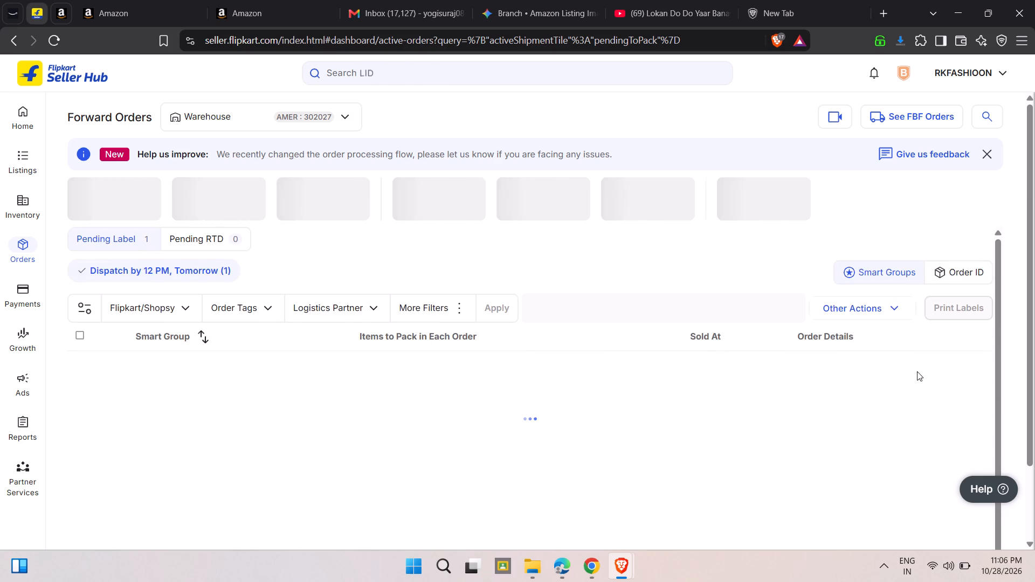
pyautogui.click(934, 377)
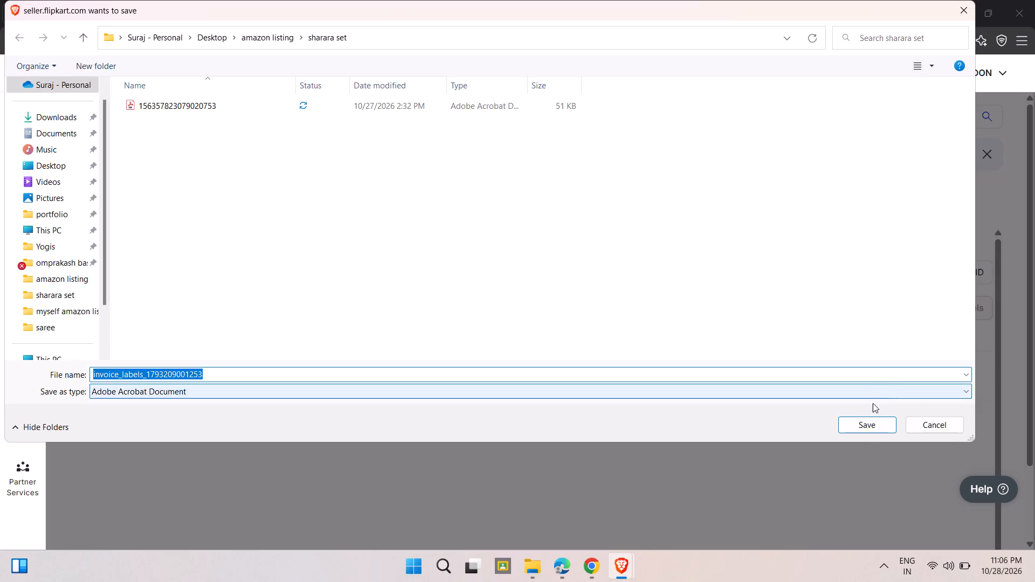
pyautogui.click(866, 436)
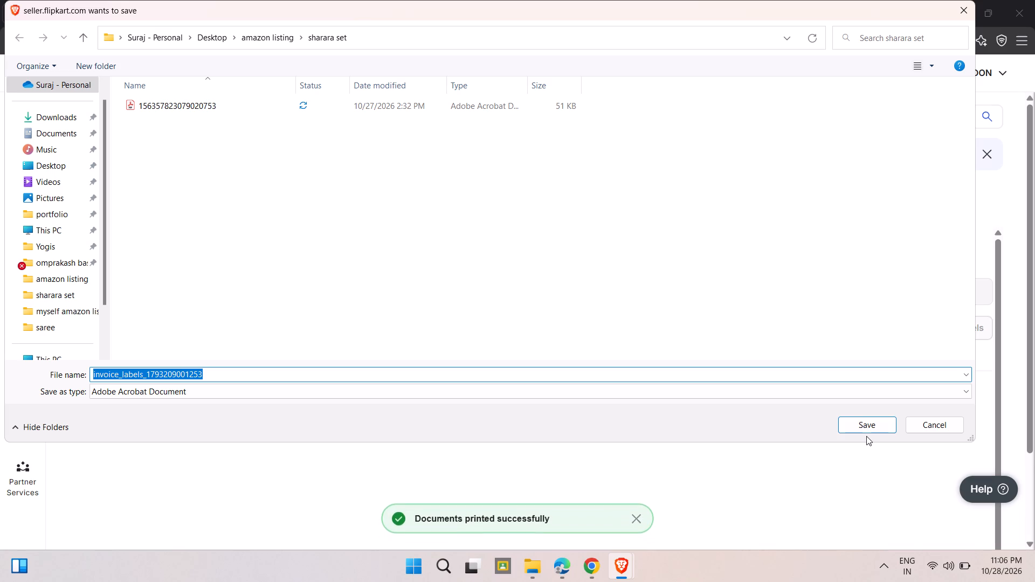
pyautogui.click(865, 427)
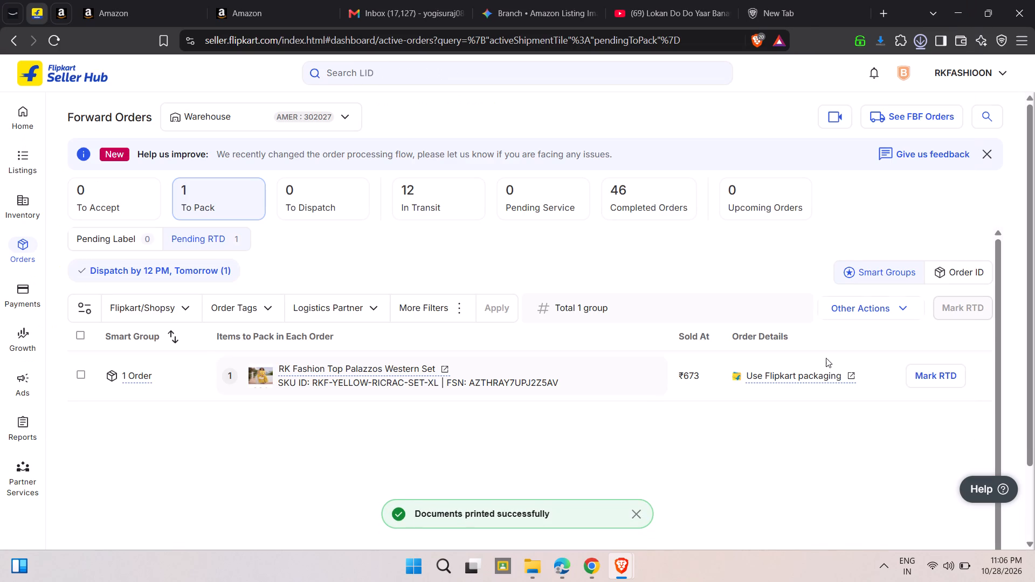
# Mark the RKF-YELLOW-RICRAC-SET-XL order as ready to dispatch and minimise the Seller Hub window.
pyautogui.doubleClick(923, 385)
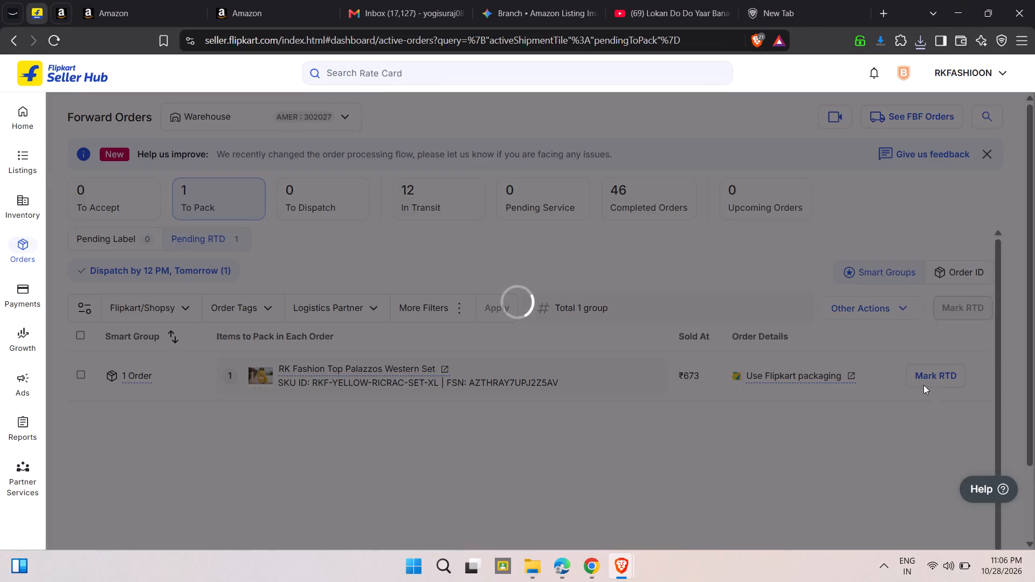
pyautogui.scroll(3, 437, 302)
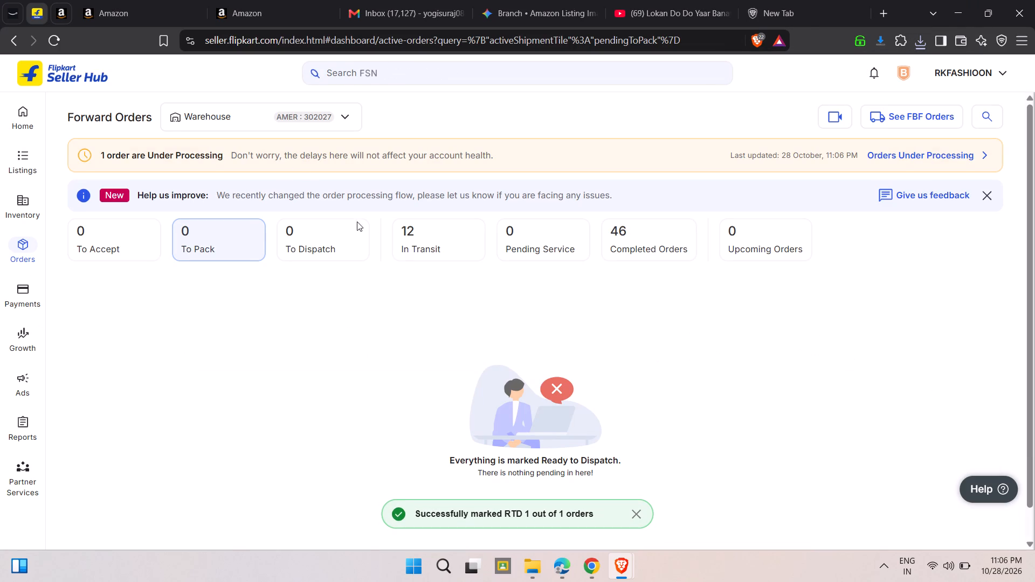
pyautogui.click(966, 5)
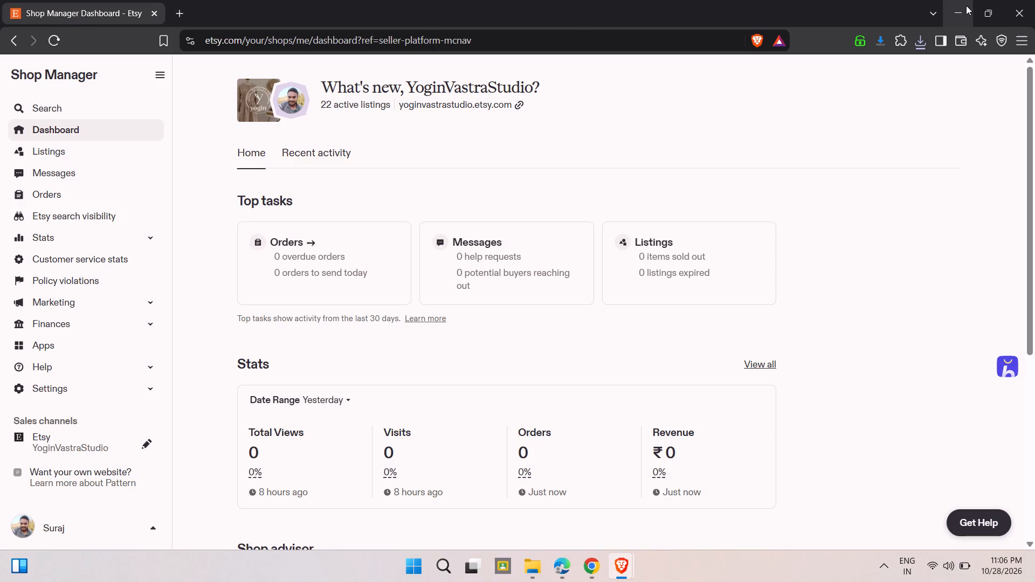
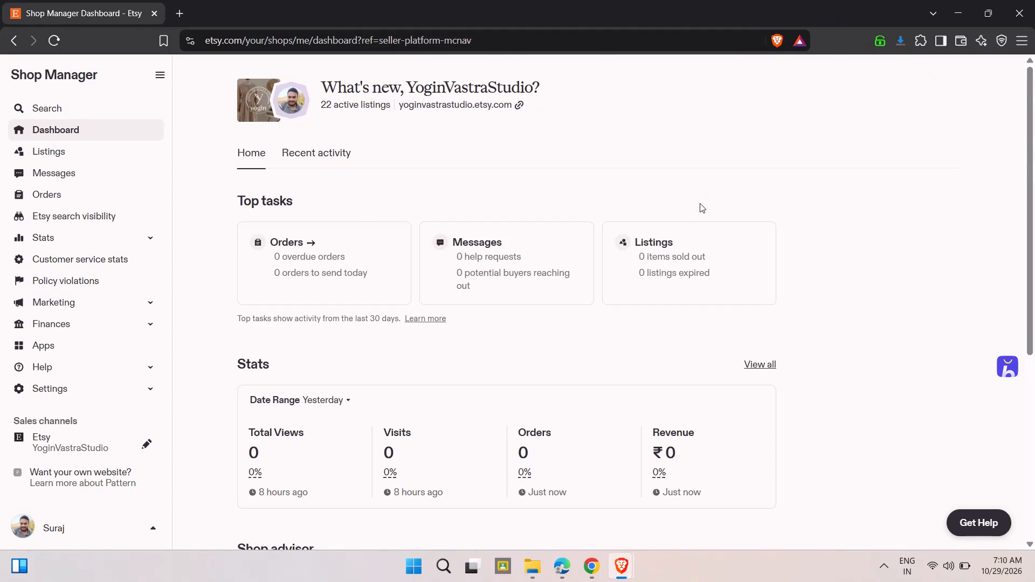
# Check the Etsy Shop Manager dashboard and switch back to the Flipkart Seller Hub orders window.
pyautogui.scroll(-2, 700, 203)
pyautogui.scroll(12, 700, 203)
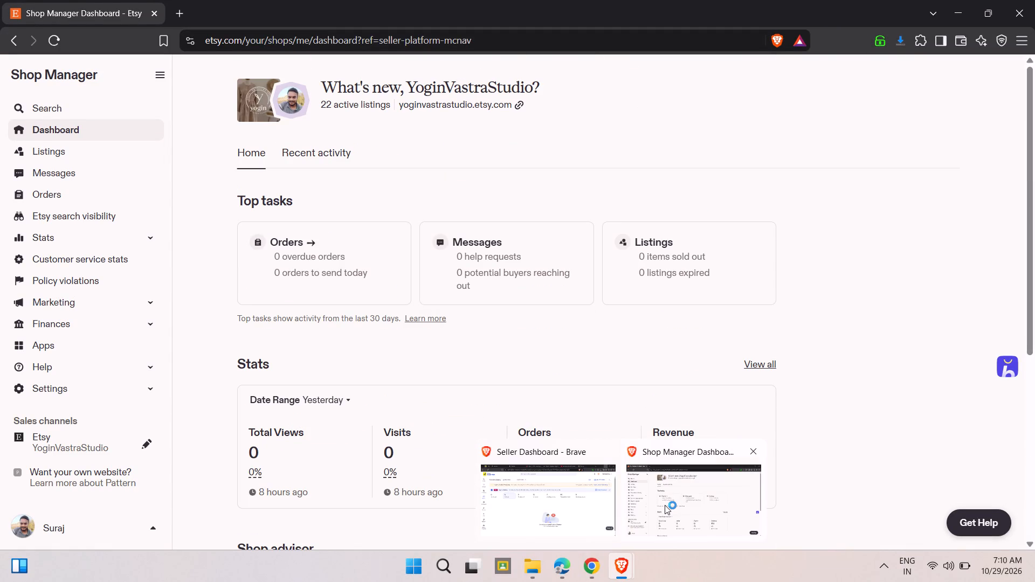
pyautogui.click(665, 505)
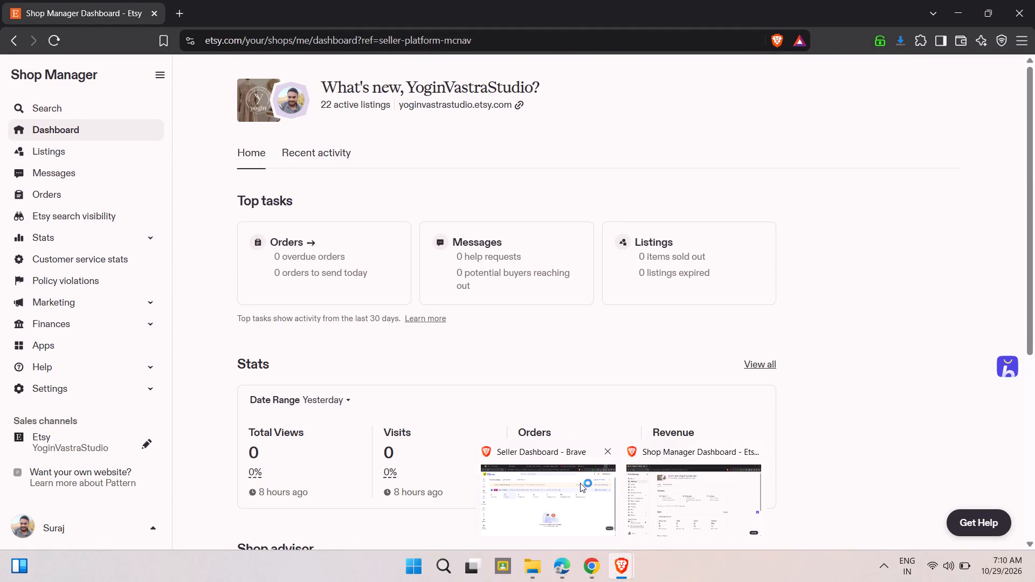
pyautogui.click(580, 483)
pyautogui.scroll(7, 457, 362)
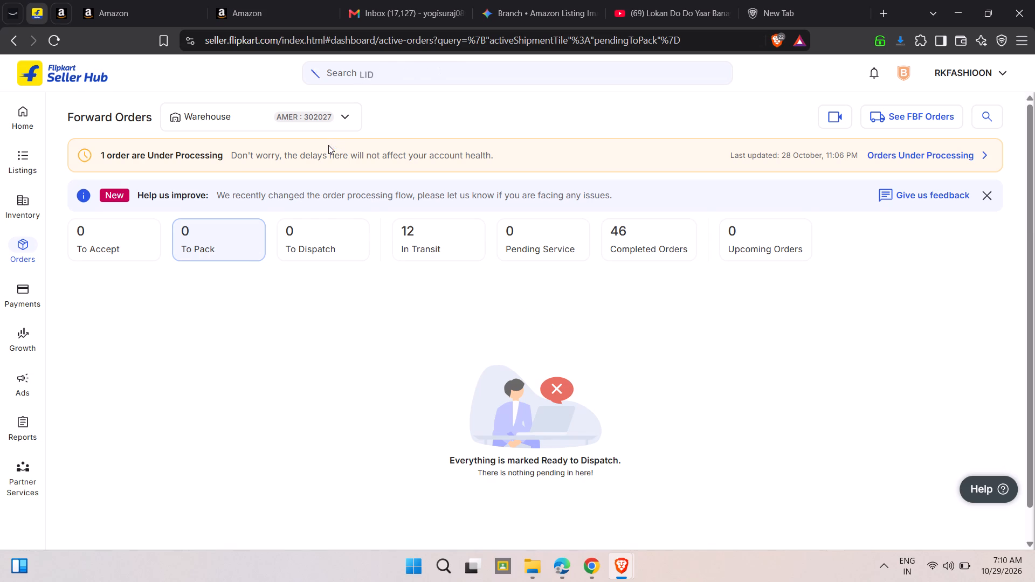
# Refresh the Flipkart forward orders and check the orders waiting to dispatch.
pyautogui.click(48, 41)
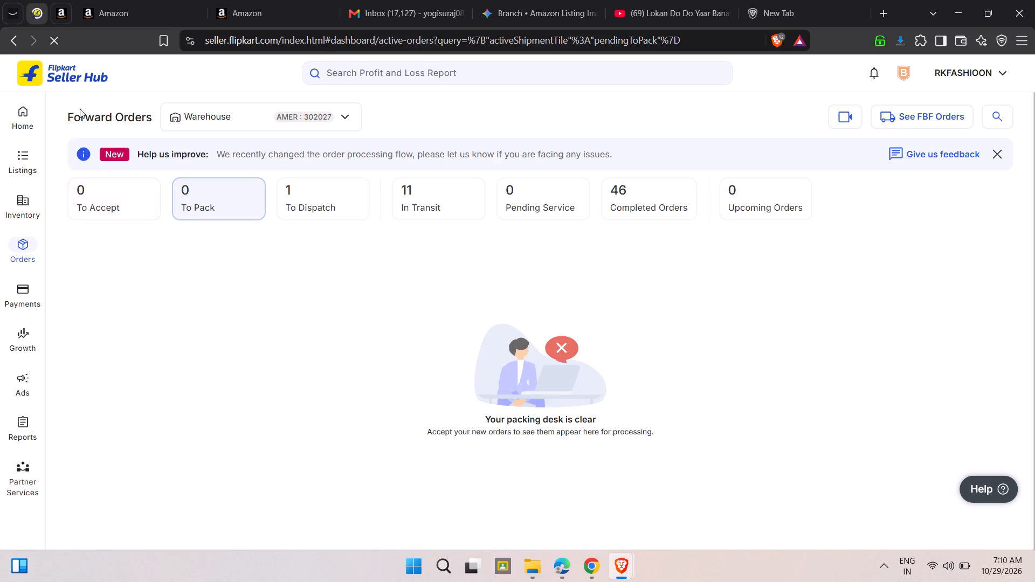
pyautogui.click(317, 188)
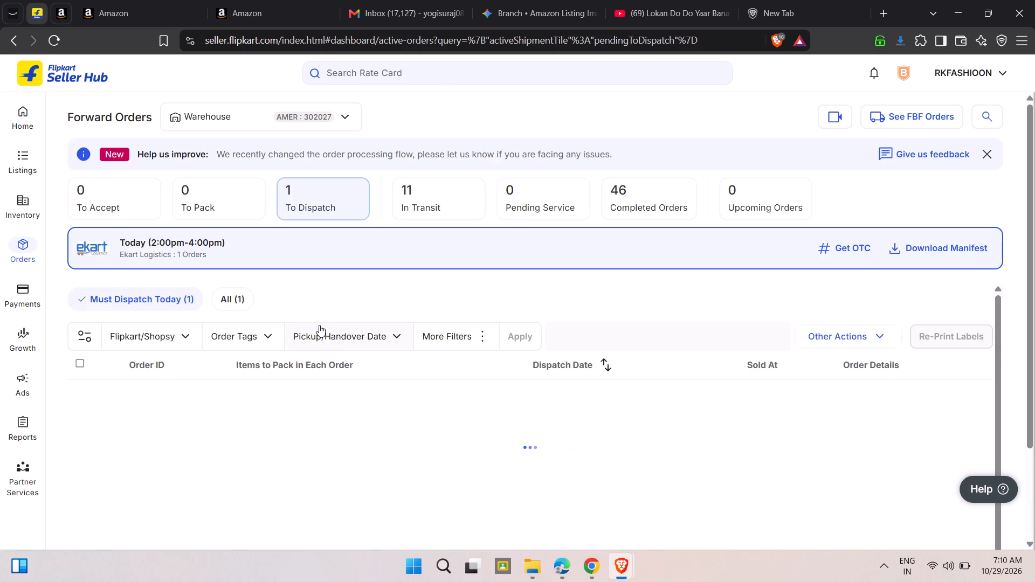
# Close the Gemini Amazon listing chat and pause the YouTube song Lokan Do Do Yaar Banaye.
pyautogui.click(547, 0)
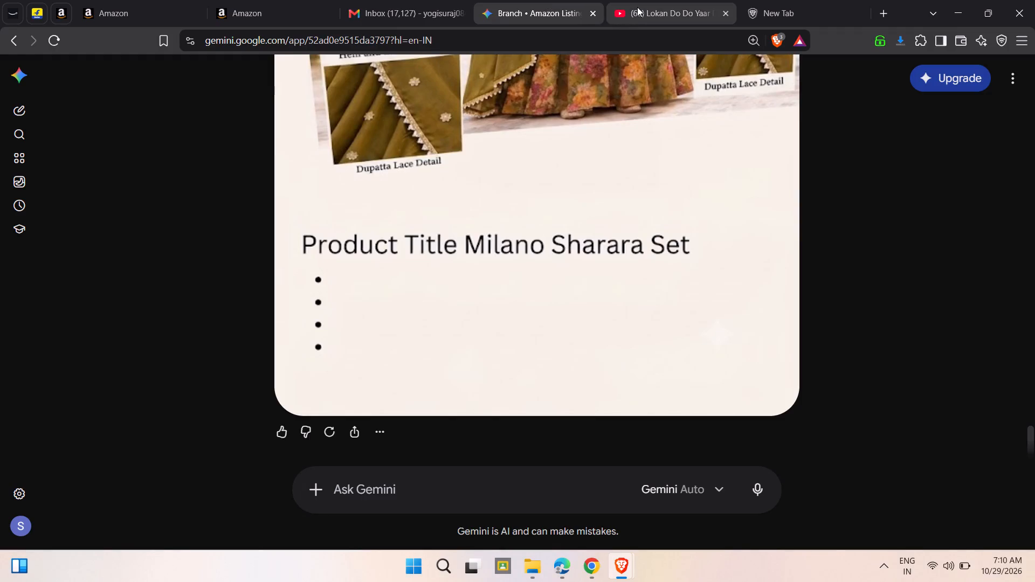
pyautogui.click(594, 14)
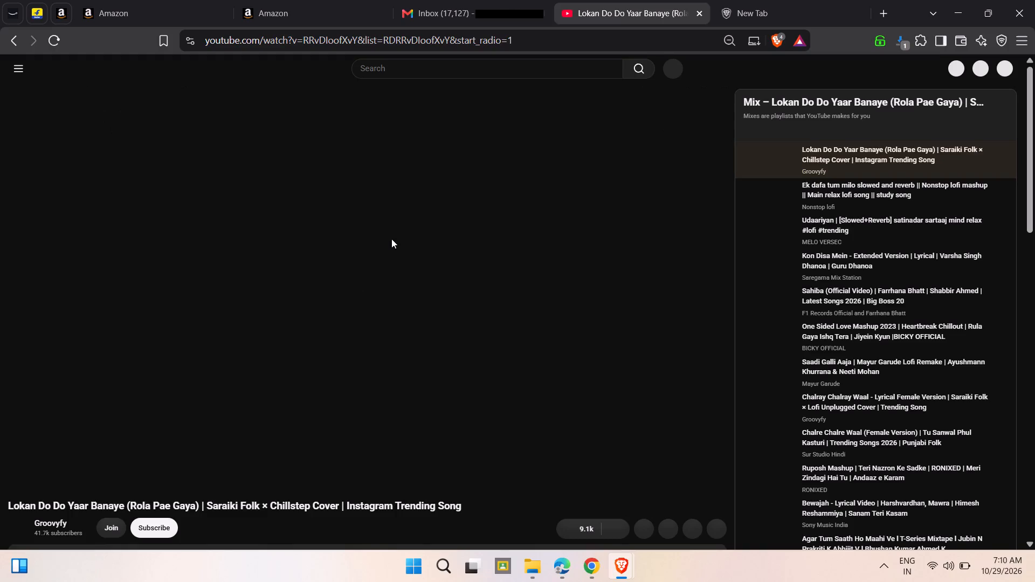
pyautogui.click(363, 271)
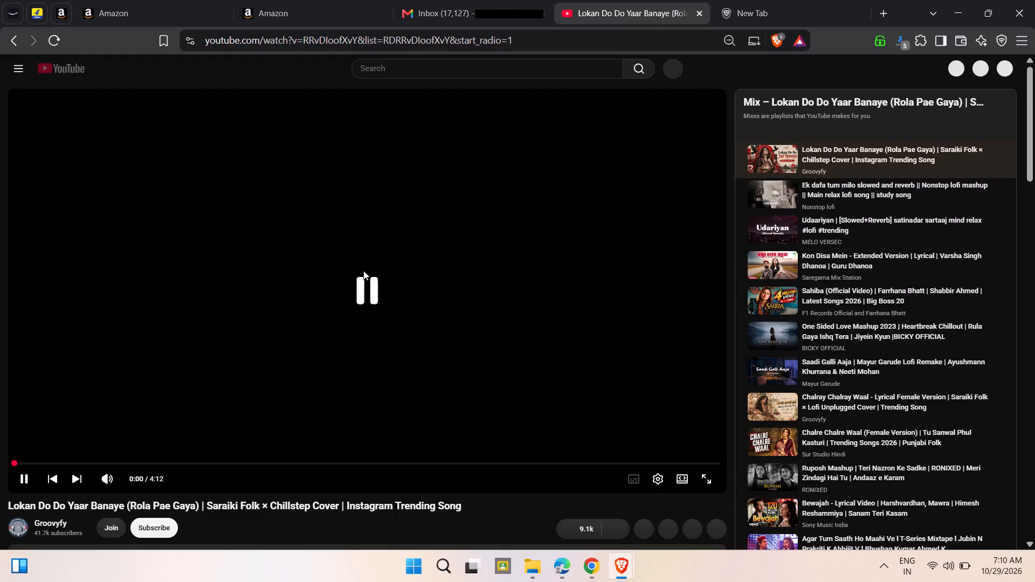
# Switch to the Amazon Seller Central page for the lavender-purple Sharara kurti set's XS SKU.
pyautogui.click(278, 0)
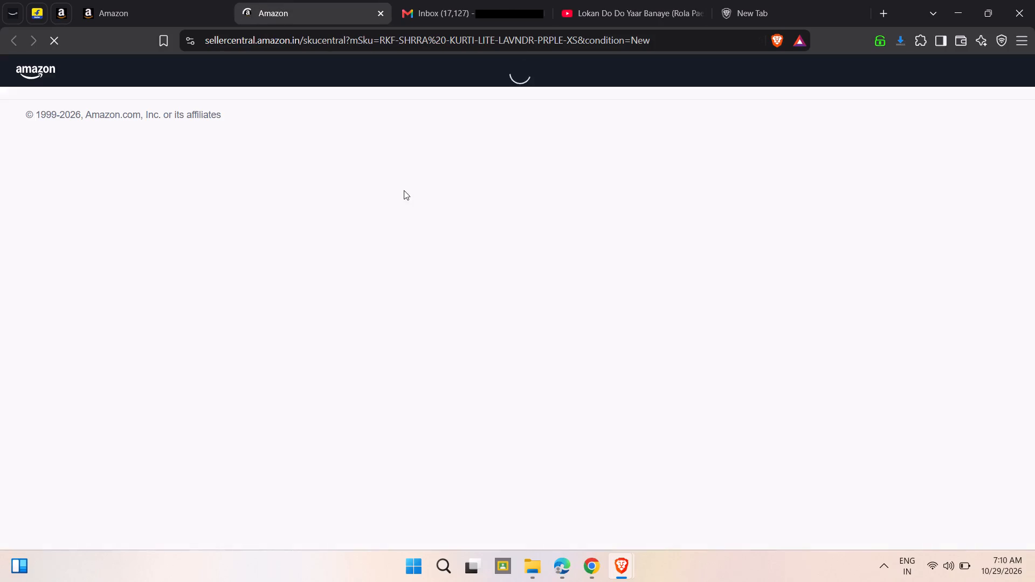
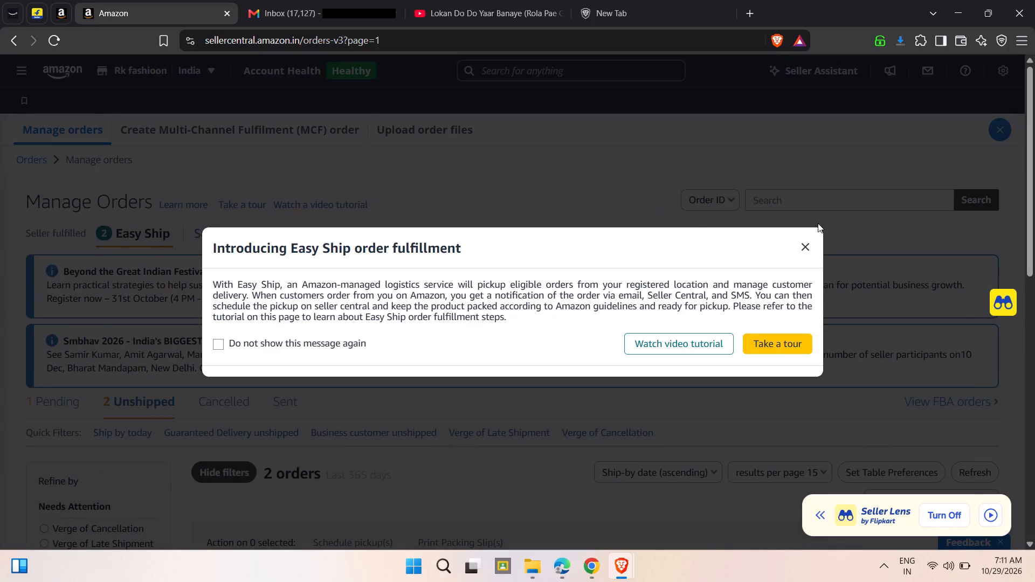
# Dismiss the Easy Ship and Bulk Scheduling pop-ups, reload Amazon's Manage Orders page, and review the unshipped Easy Ship orders.
pyautogui.click(808, 245)
pyautogui.scroll(-5, 374, 343)
pyautogui.scroll(3, 374, 343)
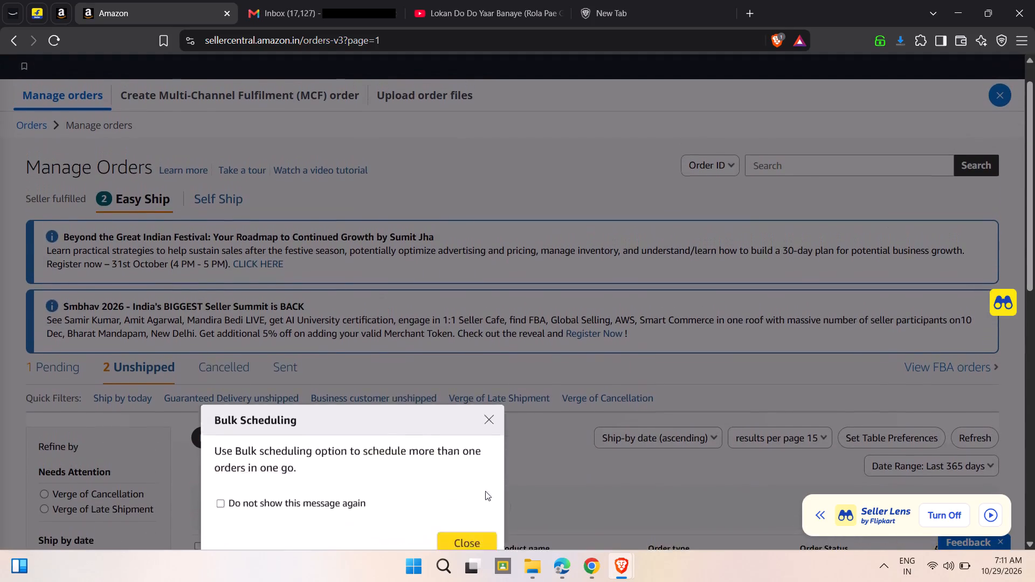
pyautogui.click(490, 331)
pyautogui.scroll(-2, 384, 364)
pyautogui.scroll(1, 205, 211)
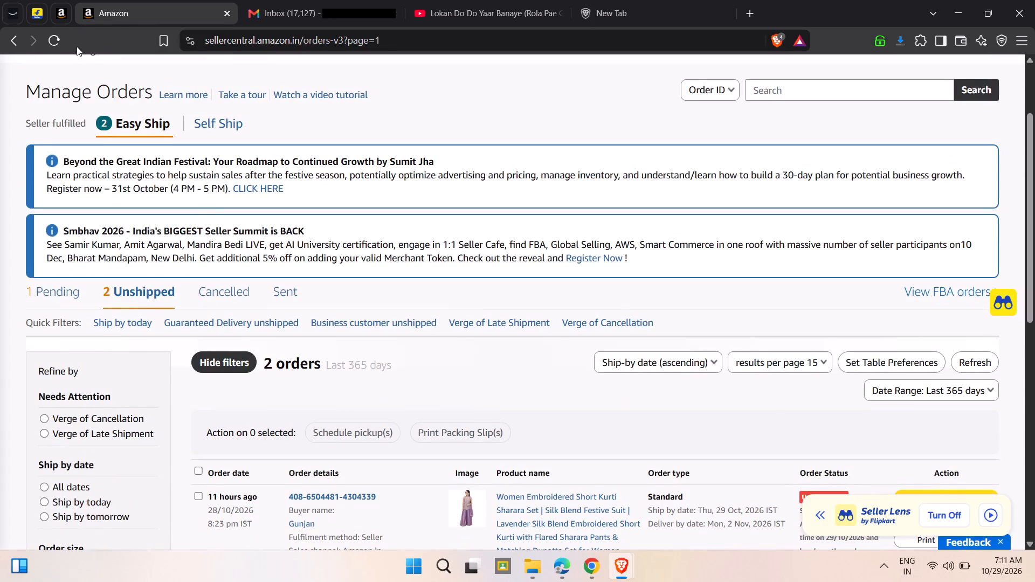
pyautogui.click(54, 42)
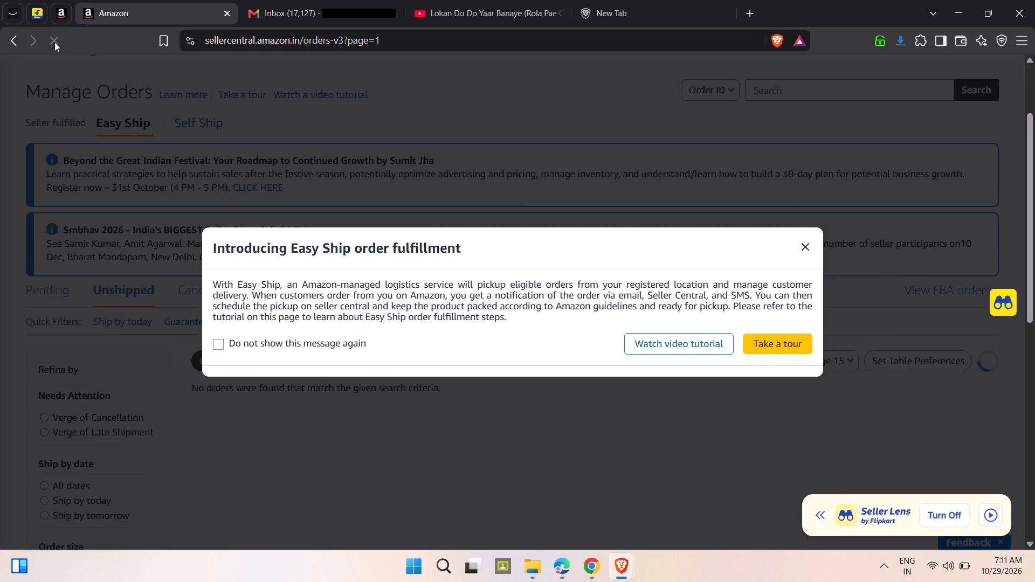
pyautogui.click(801, 250)
pyautogui.scroll(-2, 518, 295)
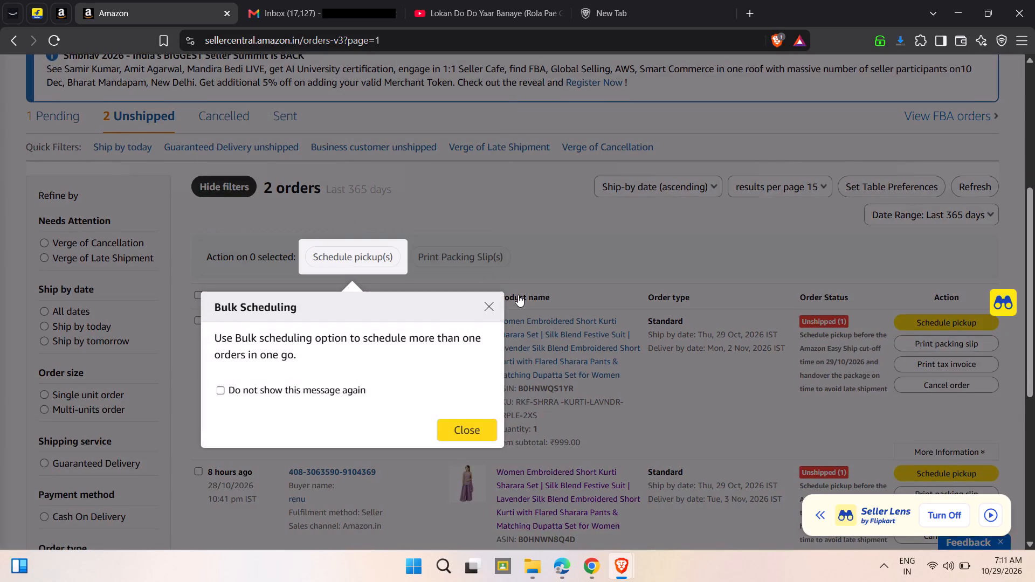
pyautogui.click(495, 304)
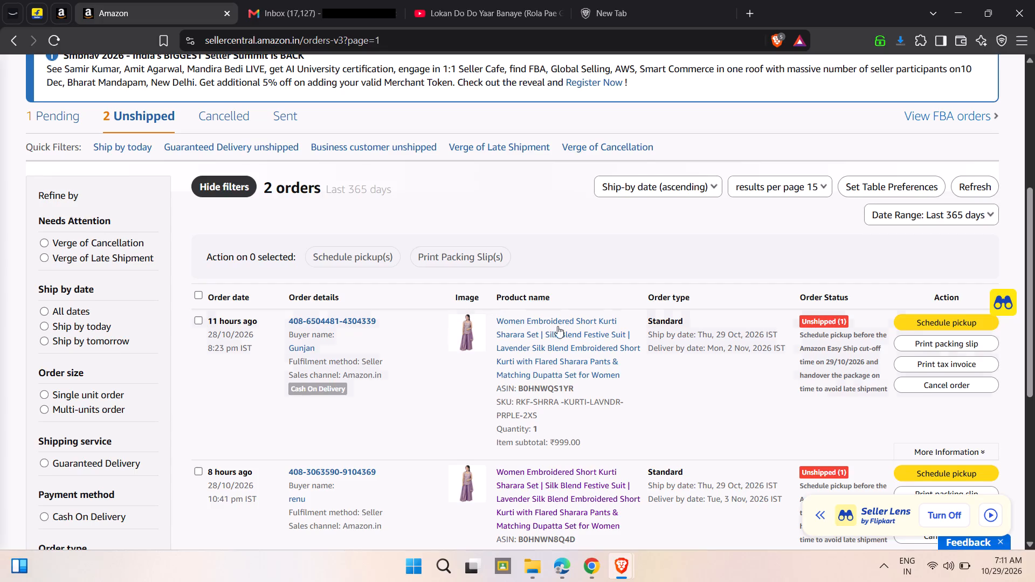
pyautogui.scroll(-3, 497, 395)
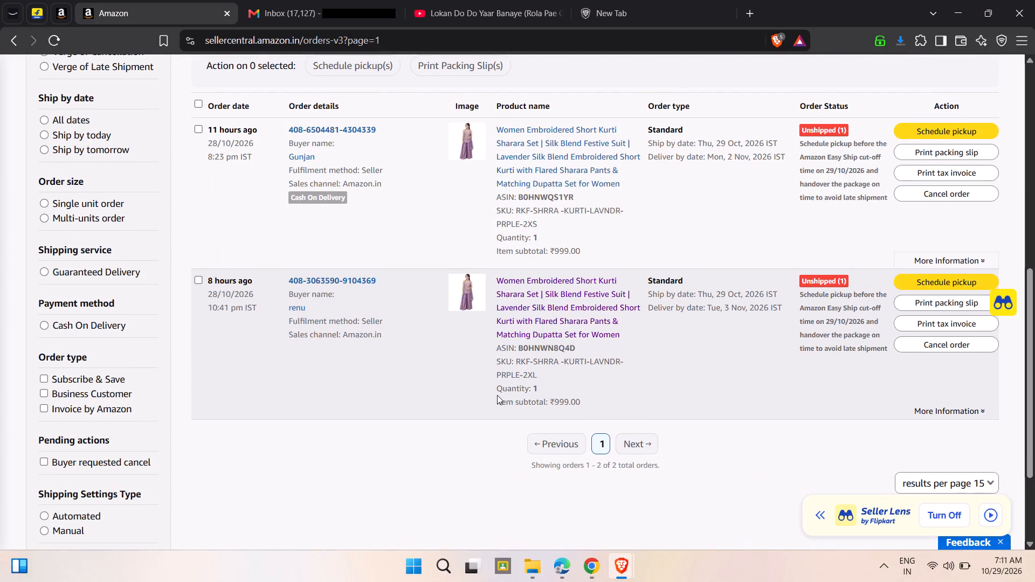
pyautogui.scroll(2, 392, 347)
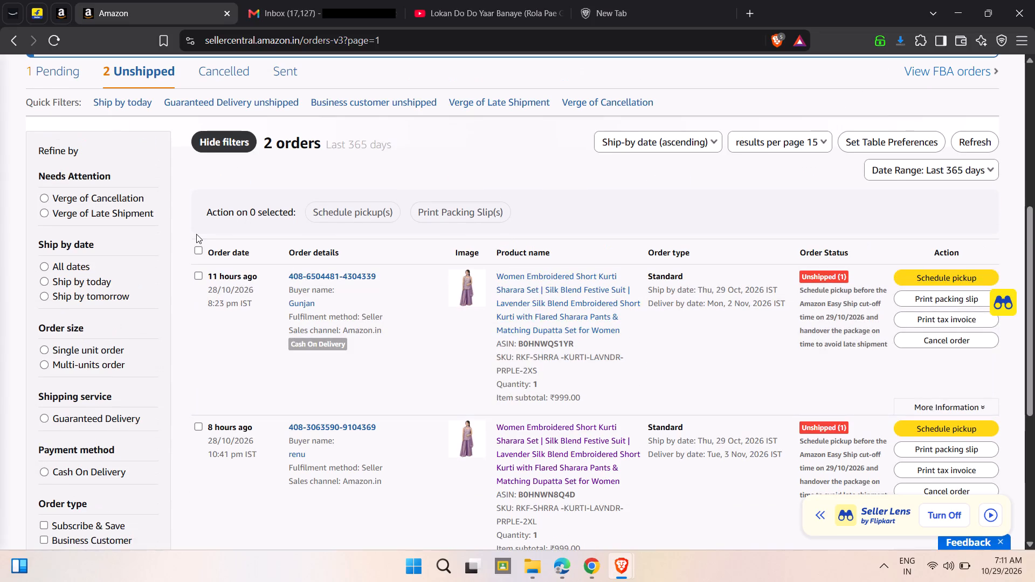
# Review the pending Easy Ship orders on Amazon, reload the page, and dismiss the Easy Ship introduction.
pyautogui.click(56, 68)
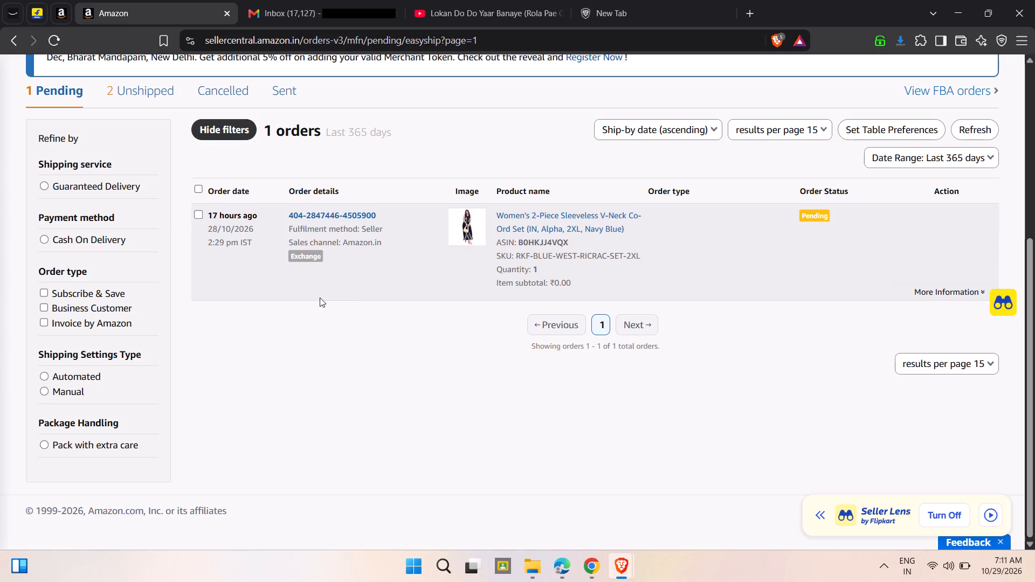
pyautogui.scroll(4, 455, 339)
pyautogui.scroll(-1, 220, 415)
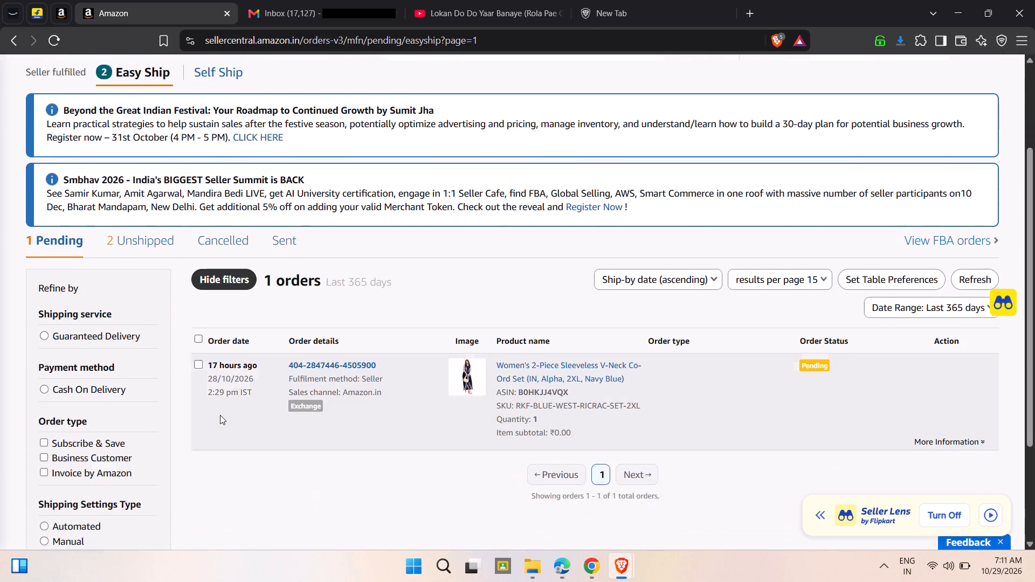
pyautogui.scroll(-1, 220, 415)
pyautogui.scroll(5, 136, 256)
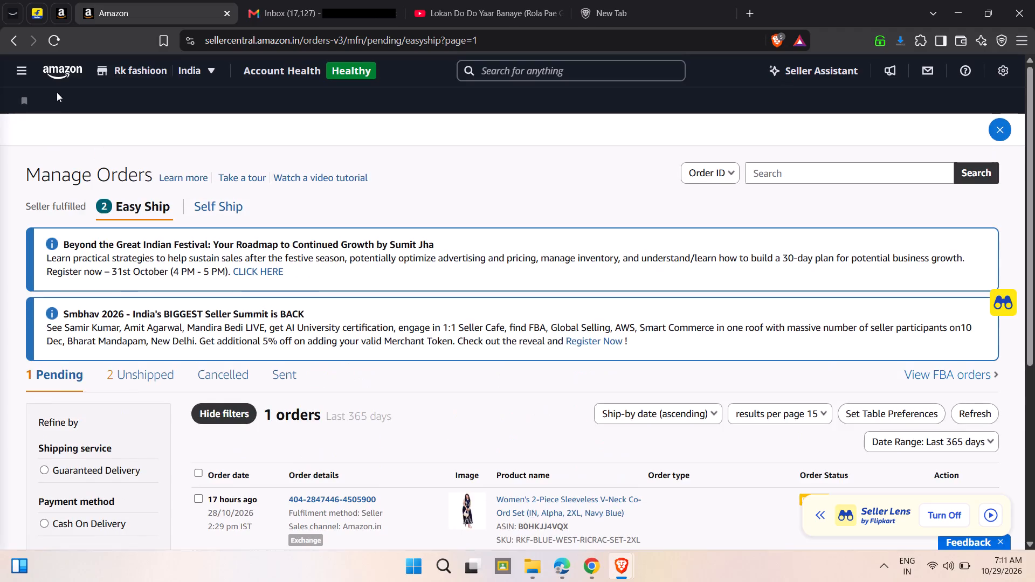
pyautogui.click(58, 35)
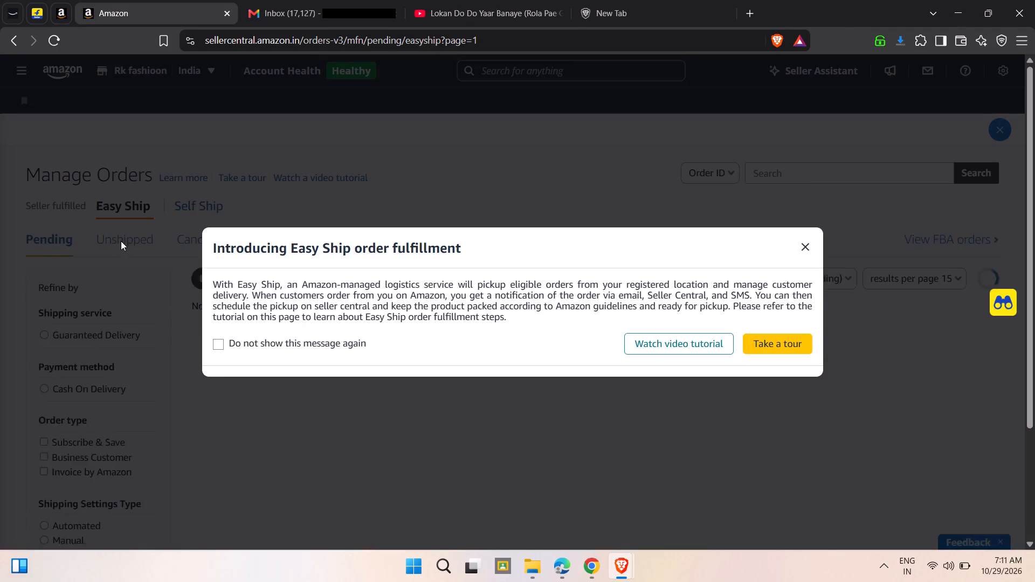
pyautogui.click(806, 244)
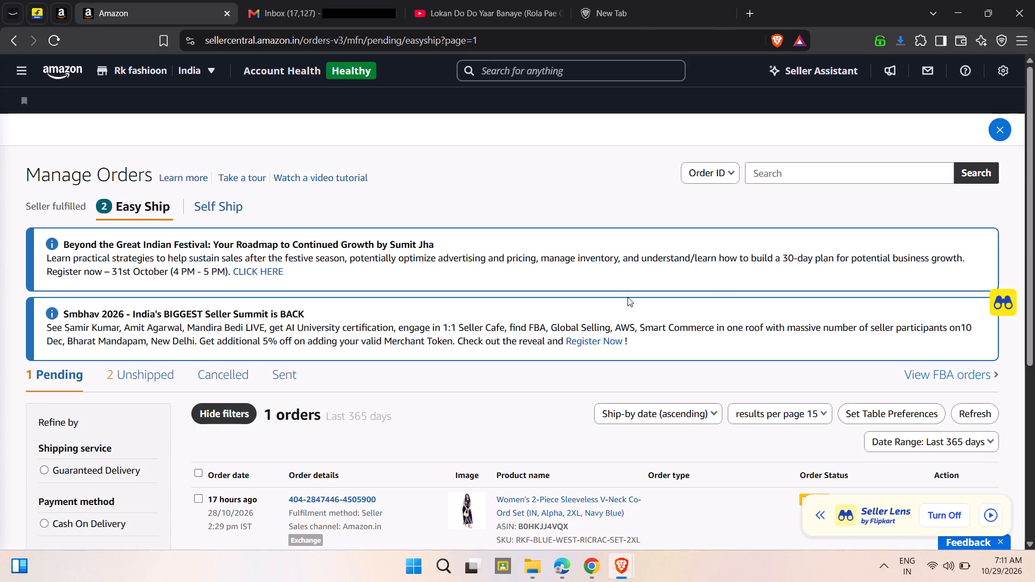
# Examine the pending Easy Ship order, switch to the open New Tab page and look through its site shortcuts.
pyautogui.scroll(-3, 563, 307)
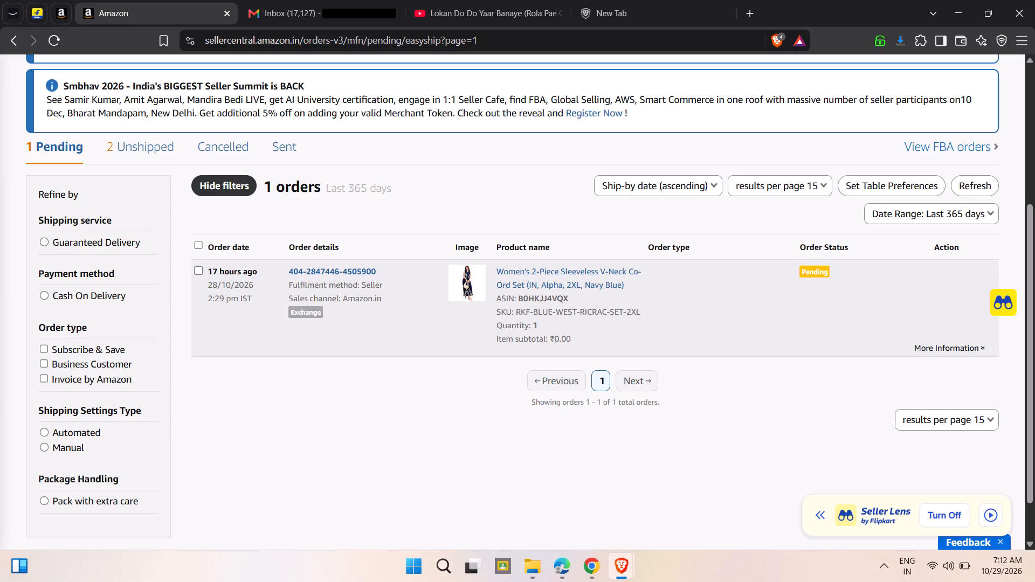
pyautogui.click(606, 4)
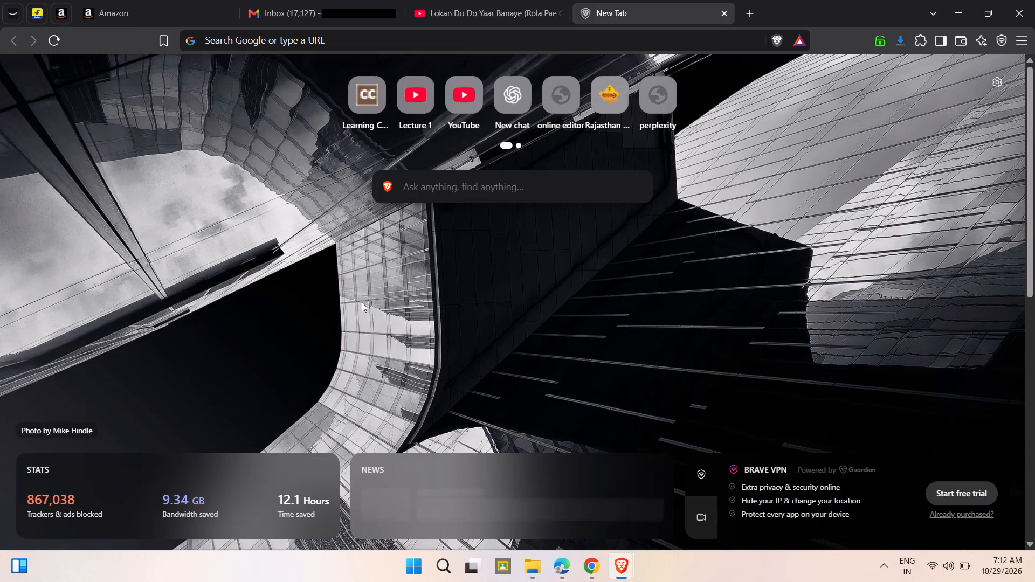
pyautogui.scroll(-5, 362, 302)
pyautogui.scroll(10, 362, 302)
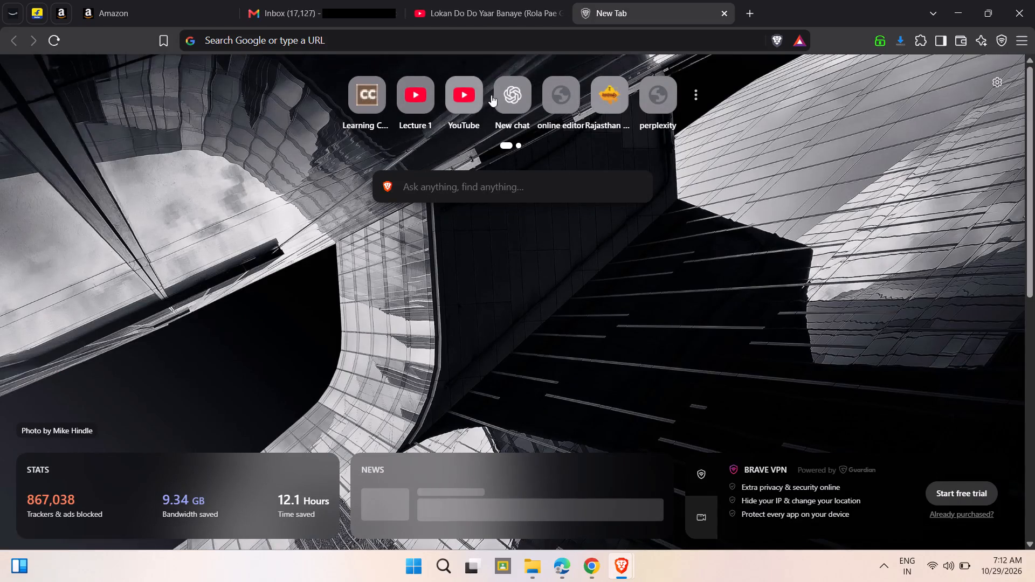
pyautogui.hscroll(-5, 484, 119)
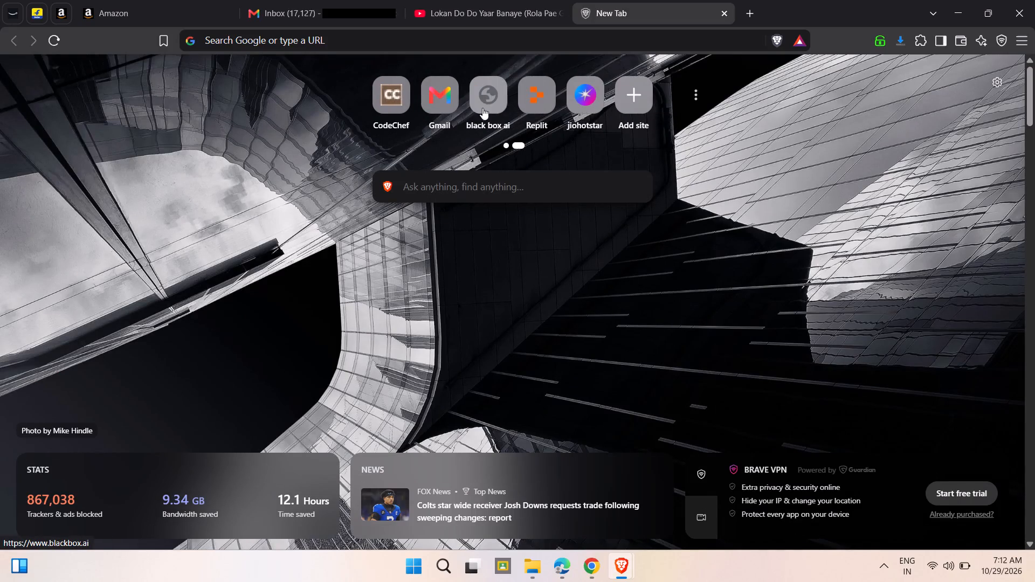
pyautogui.hscroll(3, 466, 103)
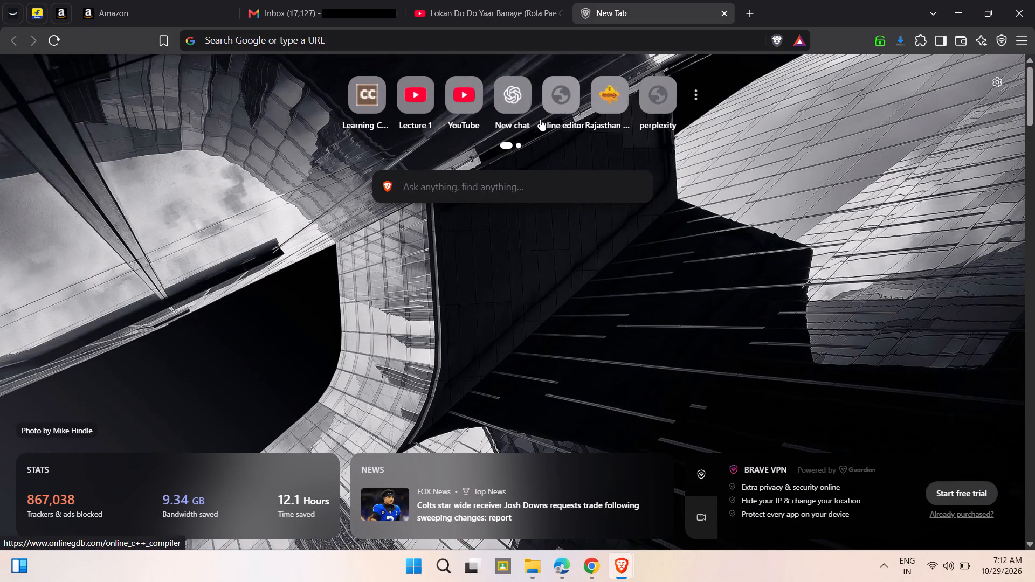
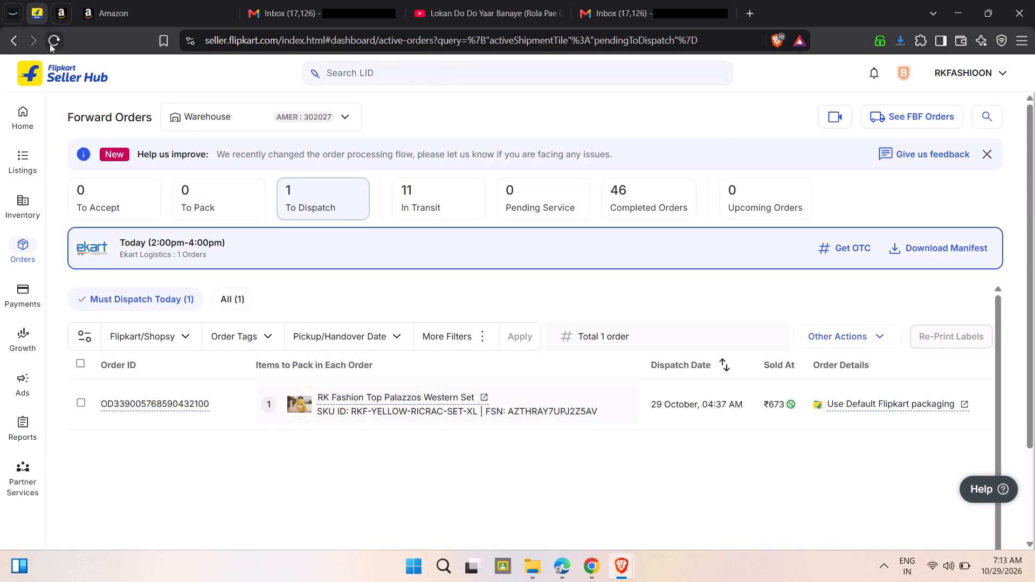
# Reload Flipkart's Forward Orders page and review the order awaiting dispatch today.
pyautogui.click(50, 44)
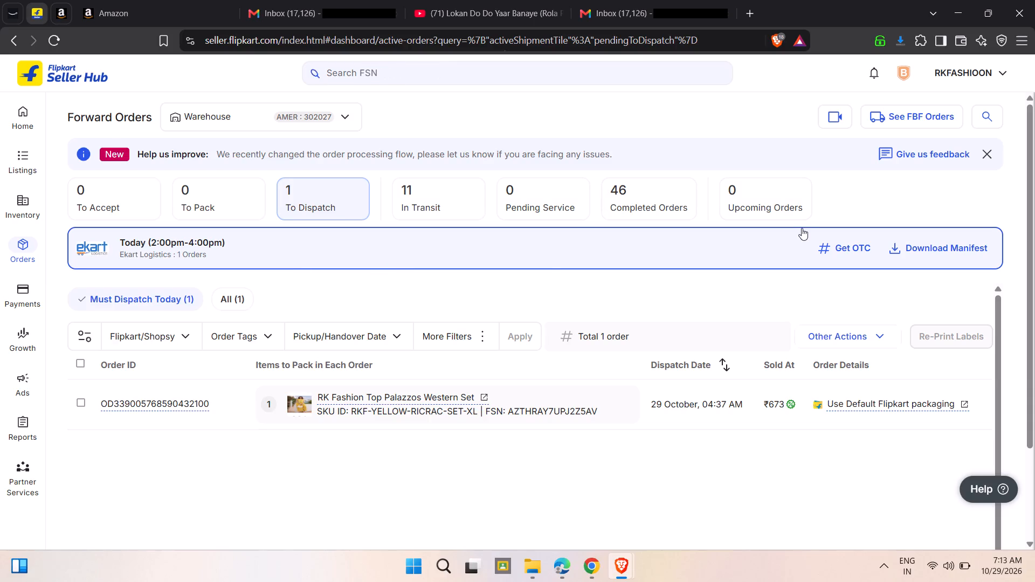
pyautogui.scroll(-3, 412, 386)
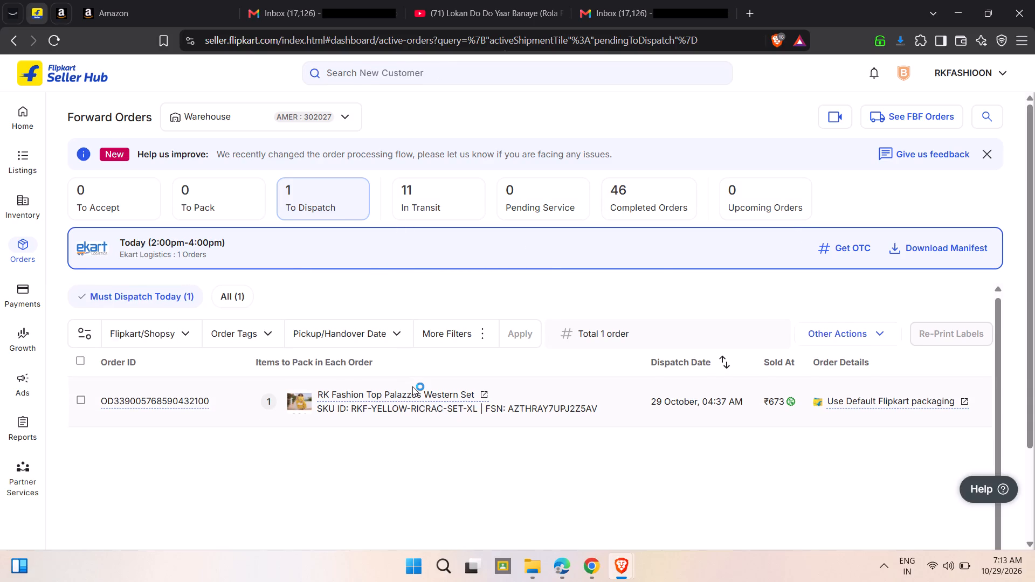
pyautogui.scroll(4, 412, 386)
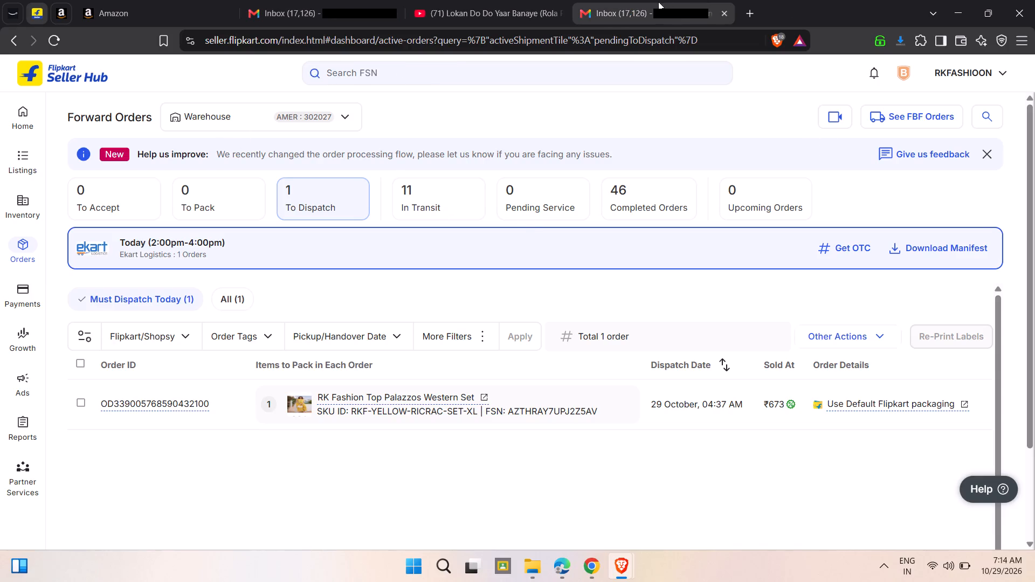
# Open YouTube in a new browser tab and browse the recommended videos, Shorts and Playables on its home feed.
pyautogui.click(751, 3)
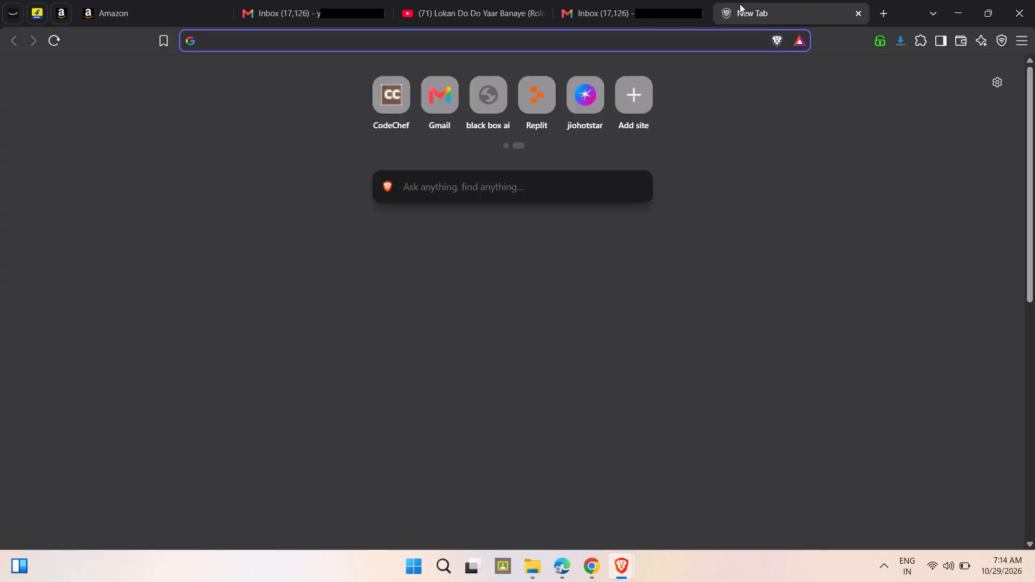
pyautogui.hscroll(4, 480, 91)
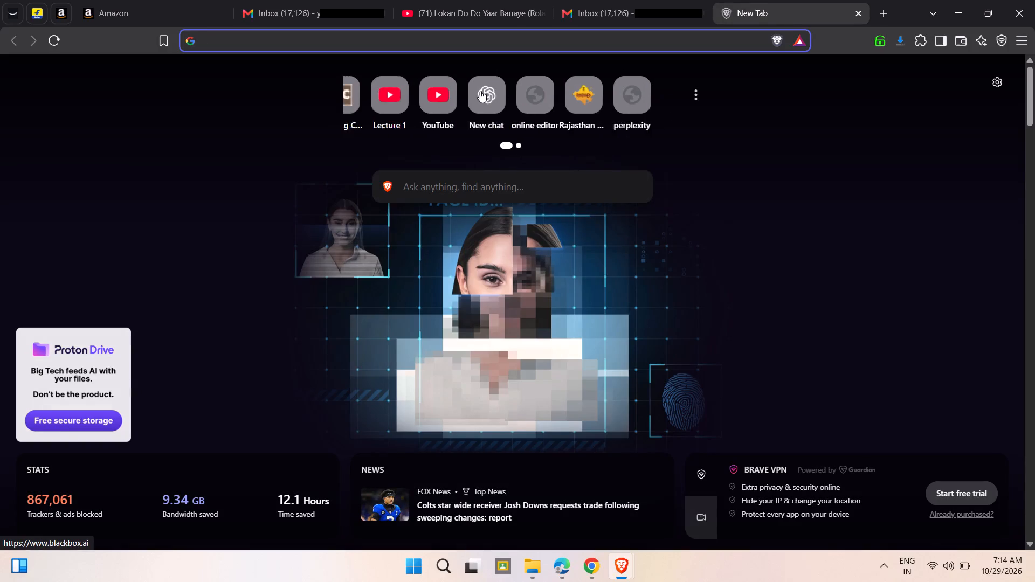
pyautogui.click(460, 96)
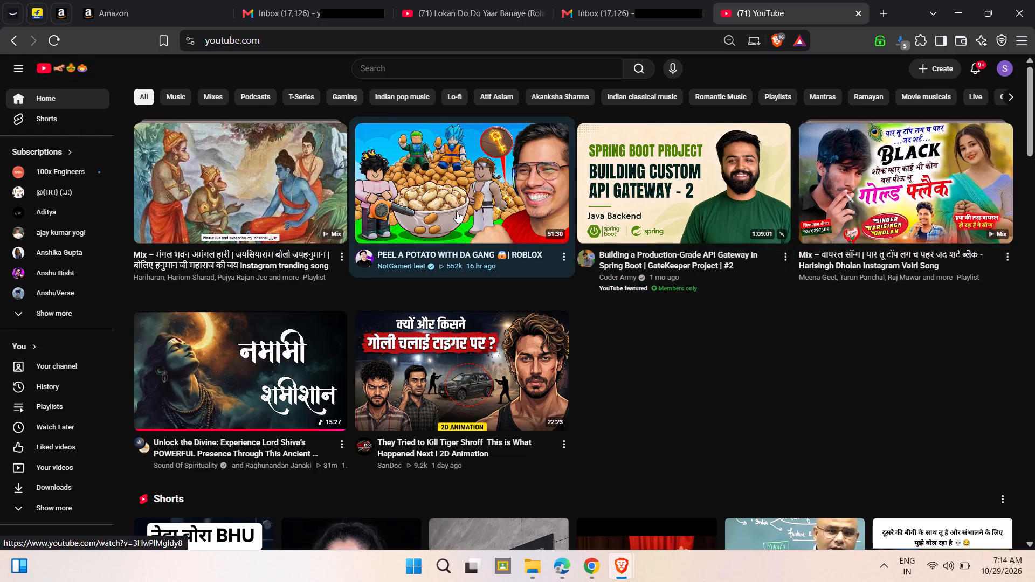
pyautogui.scroll(-2, 234, 212)
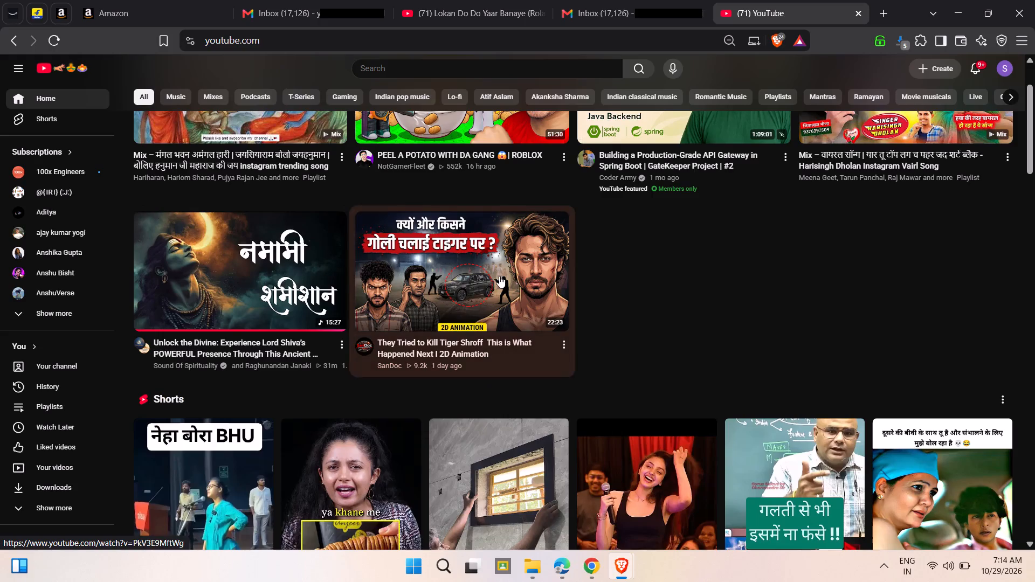
pyautogui.scroll(-3, 486, 309)
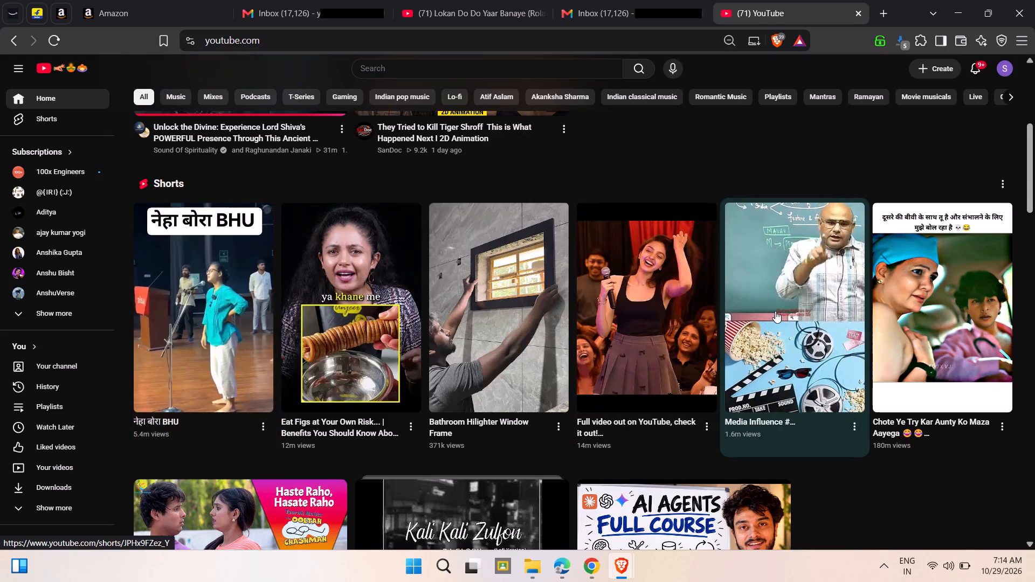
pyautogui.scroll(-2, 916, 361)
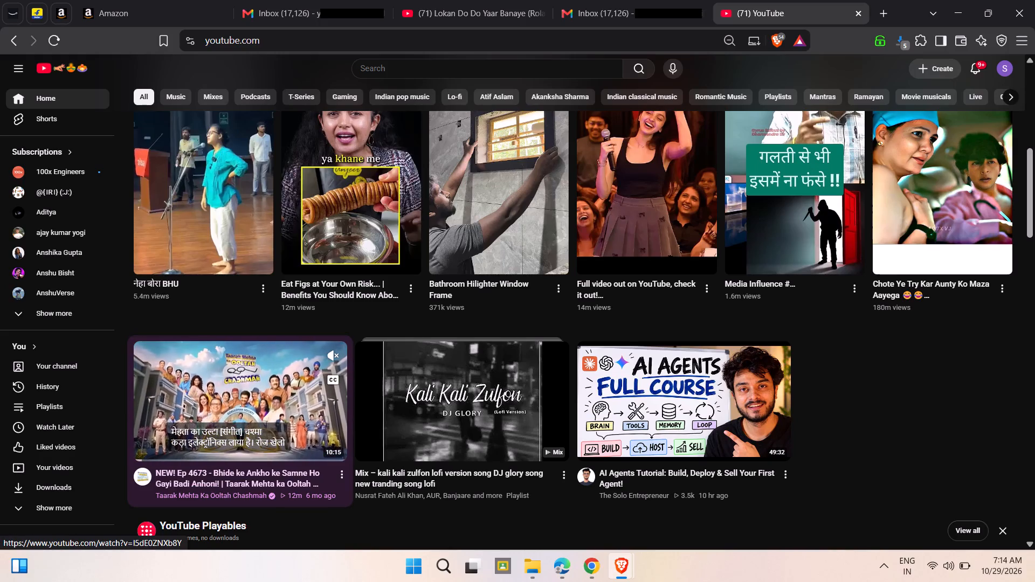
pyautogui.scroll(-1, 643, 427)
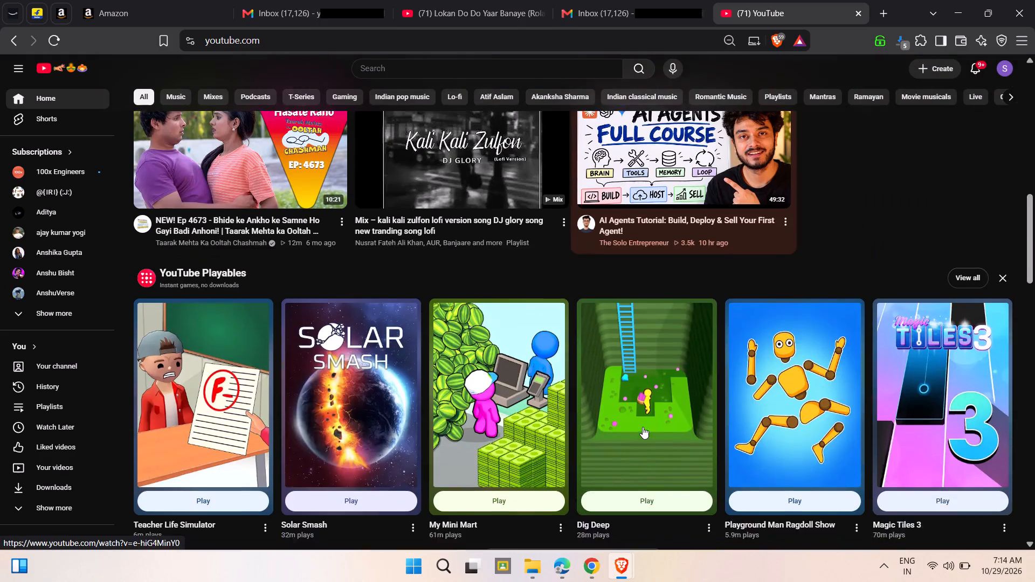